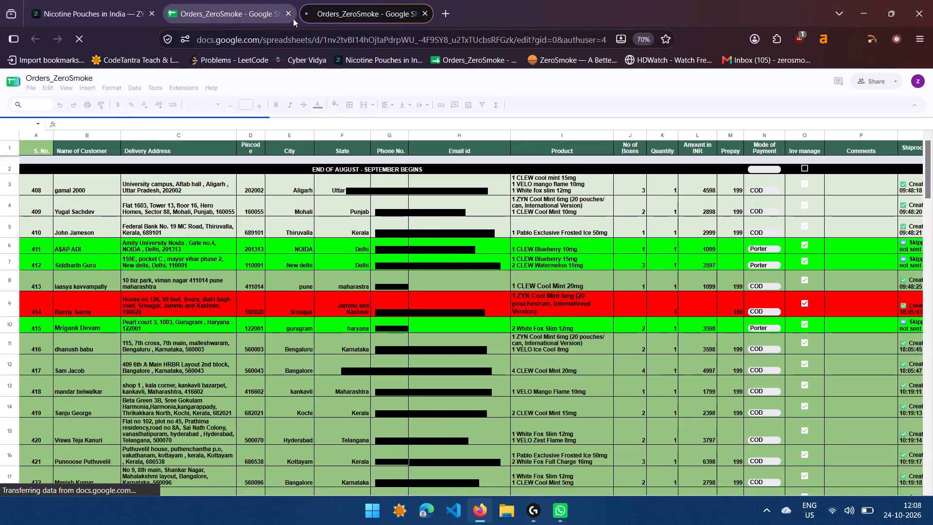
# Close the duplicate Orders_ZeroSmoke spreadsheet tab.
pyautogui.click(290, 16)
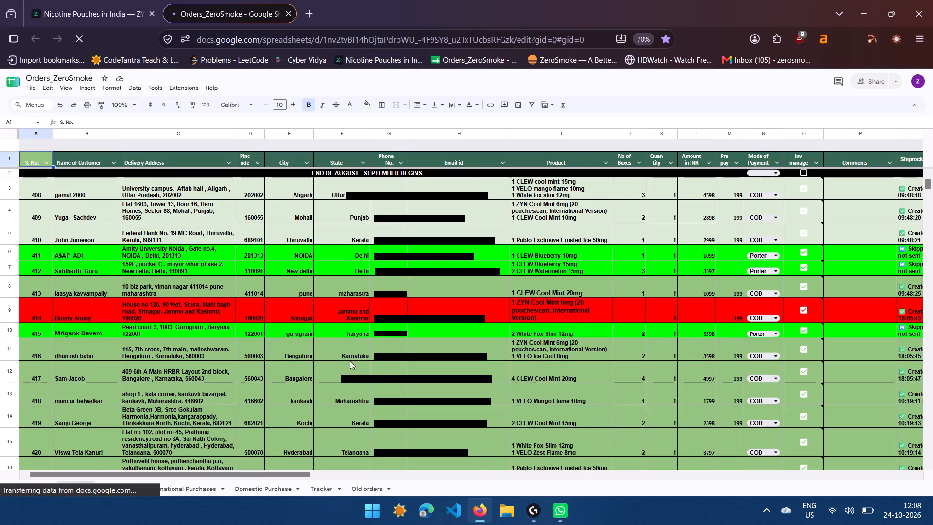
# Look through the orders sheet to find the most recent order entries at the end of the filled rows.
pyautogui.scroll(-20, 354, 373)
pyautogui.scroll(-20, 354, 373)
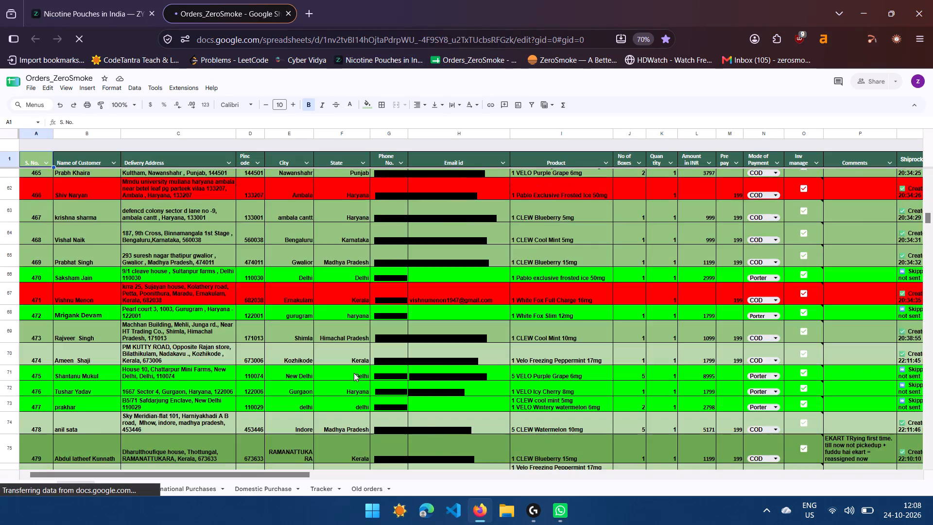
pyautogui.scroll(10, 354, 373)
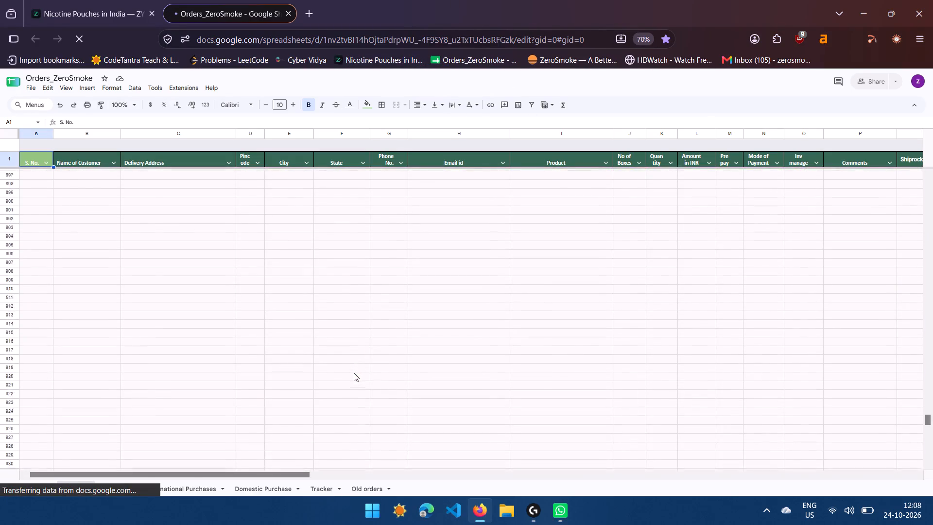
pyautogui.scroll(13, 354, 373)
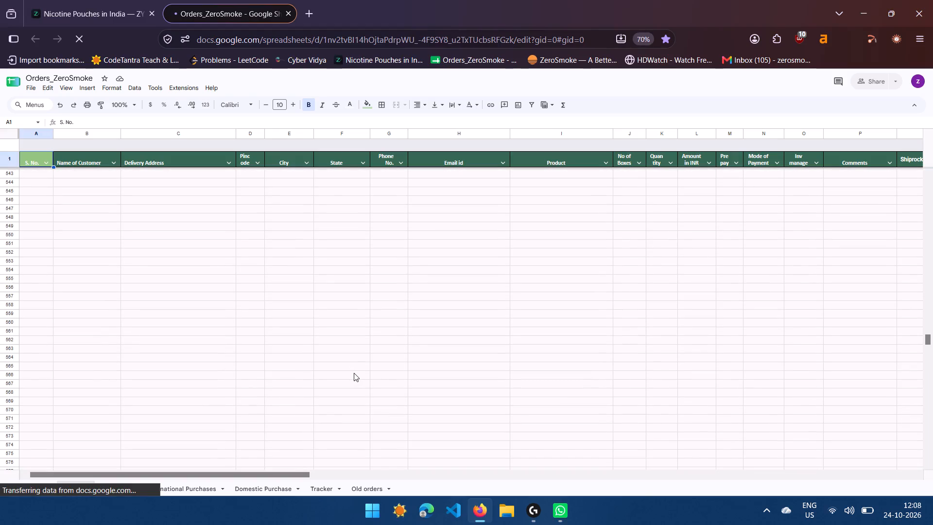
pyautogui.scroll(5, 354, 373)
pyautogui.scroll(-16, 377, 279)
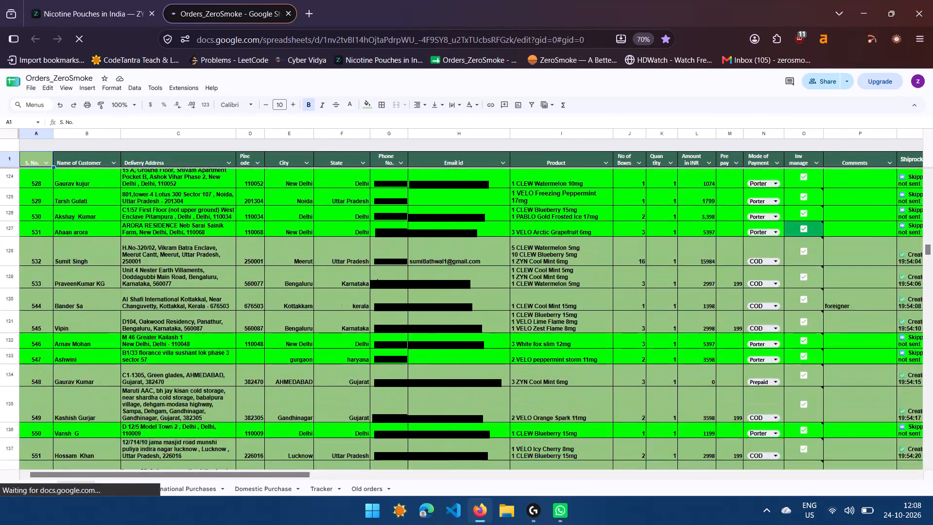
pyautogui.scroll(-13, 377, 279)
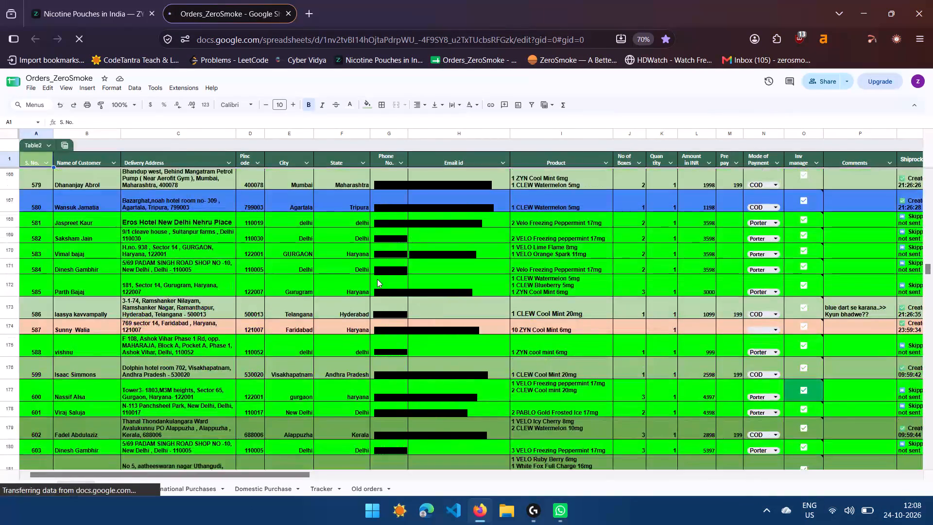
pyautogui.scroll(-11, 377, 279)
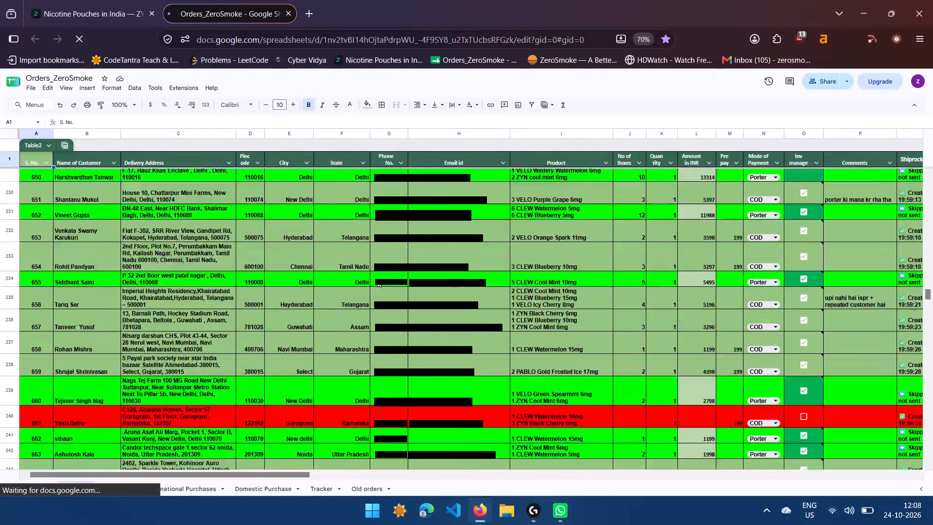
pyautogui.scroll(-16, 377, 279)
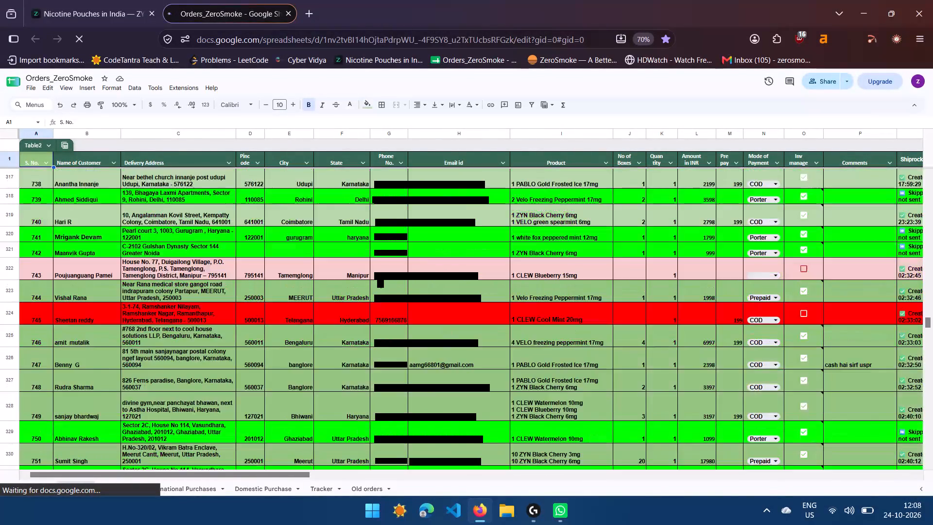
pyautogui.scroll(-5, 377, 279)
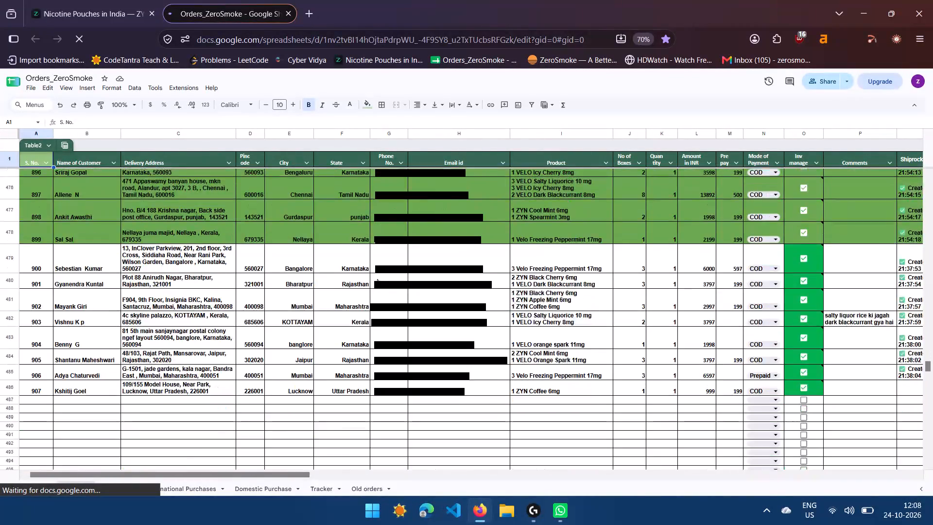
pyautogui.scroll(9, 377, 279)
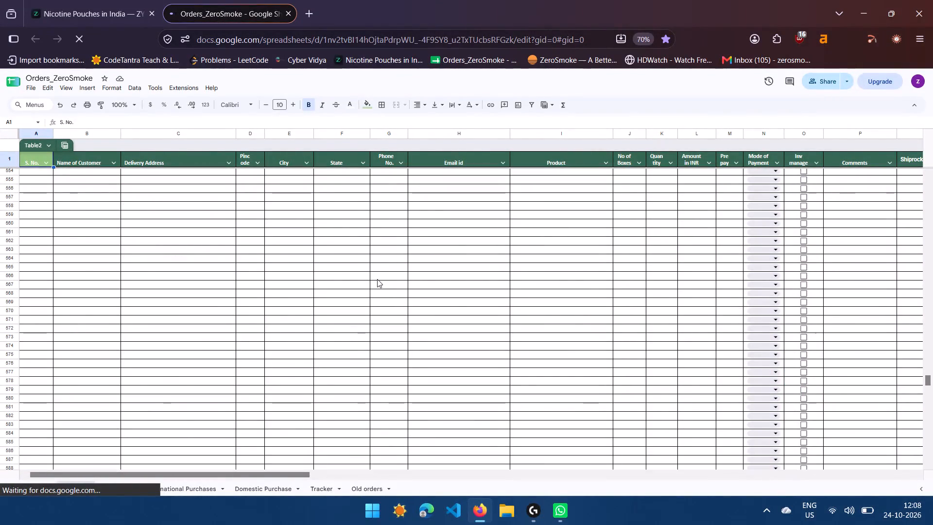
pyautogui.scroll(8, 377, 279)
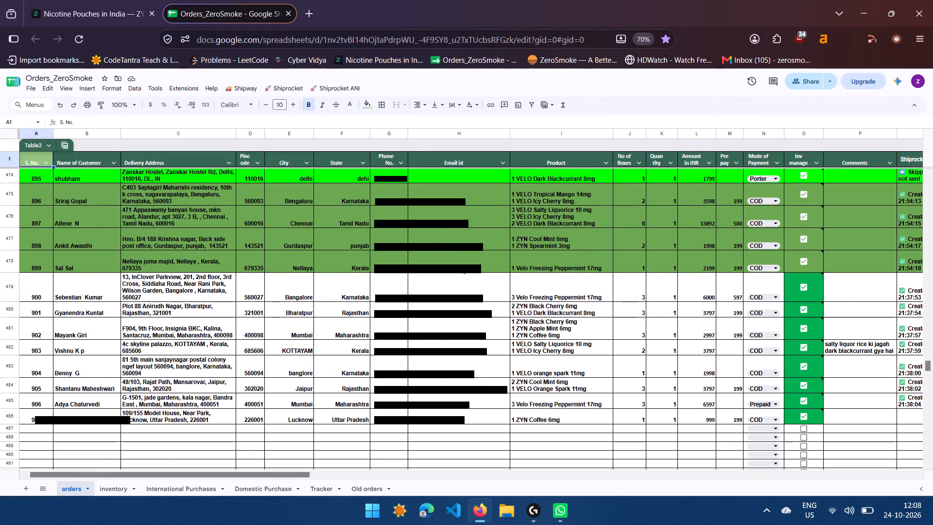
# Run a Shiprocket ANI script on the orders sheet.
pyautogui.click(351, 86)
pyautogui.click(350, 138)
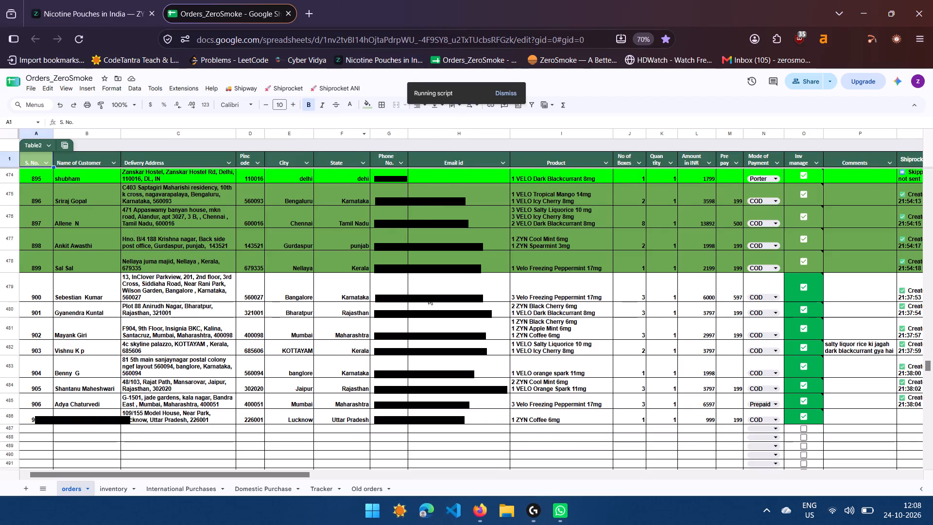
pyautogui.hscroll(-3, 485, 447)
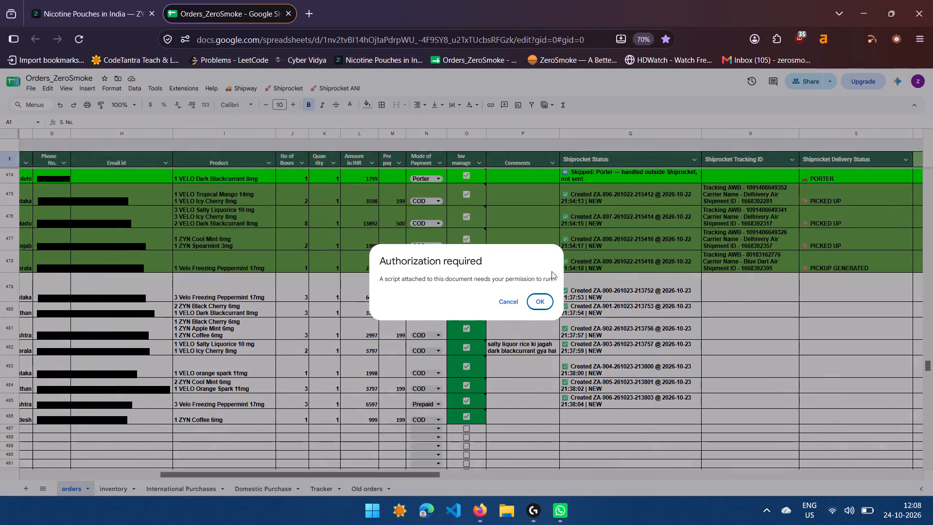
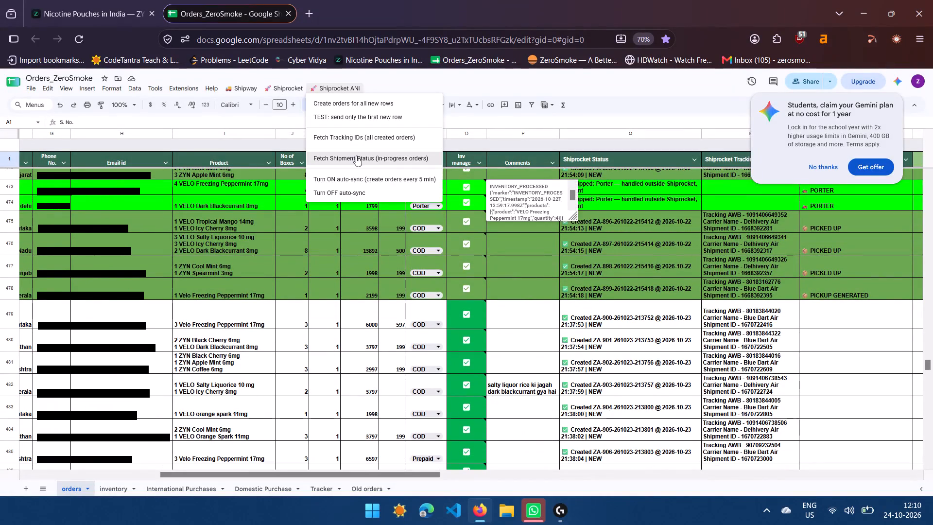
# Fetch the Shiprocket ANI shipment status for the in-progress orders.
pyautogui.click(356, 156)
pyautogui.hscroll(2, 416, 297)
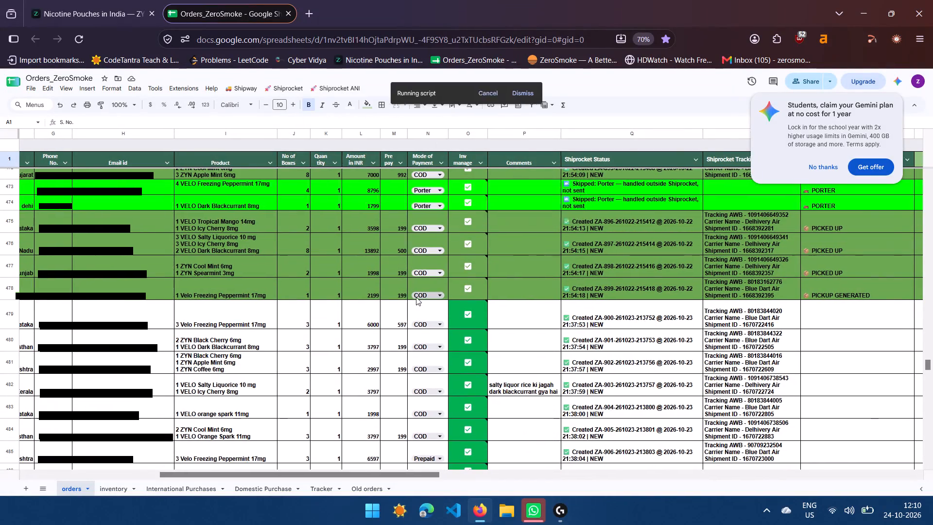
pyautogui.hscroll(1, 416, 297)
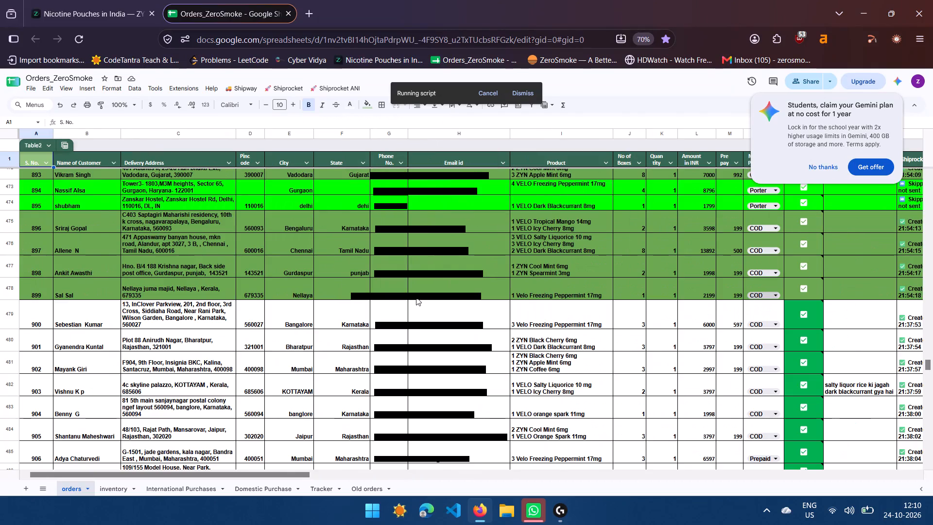
pyautogui.hotkey('ctrl', 'f')
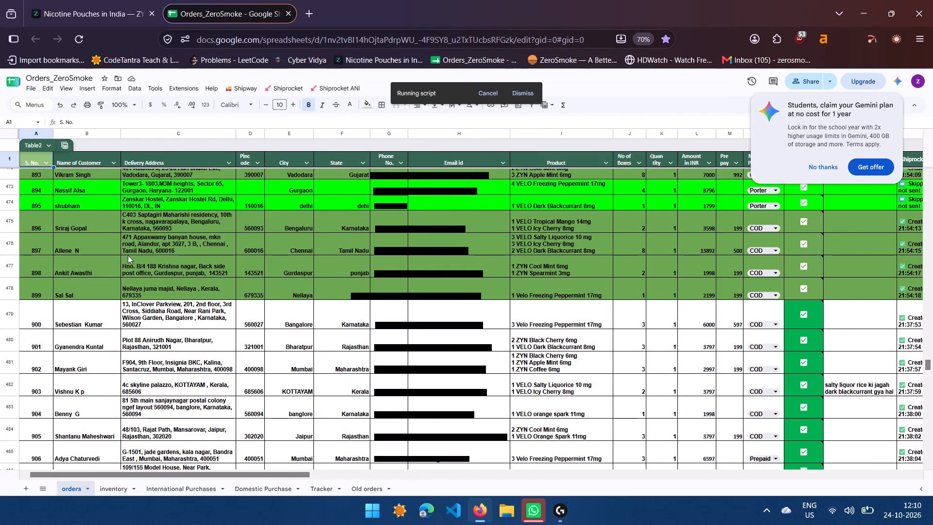
pyautogui.write('saks')
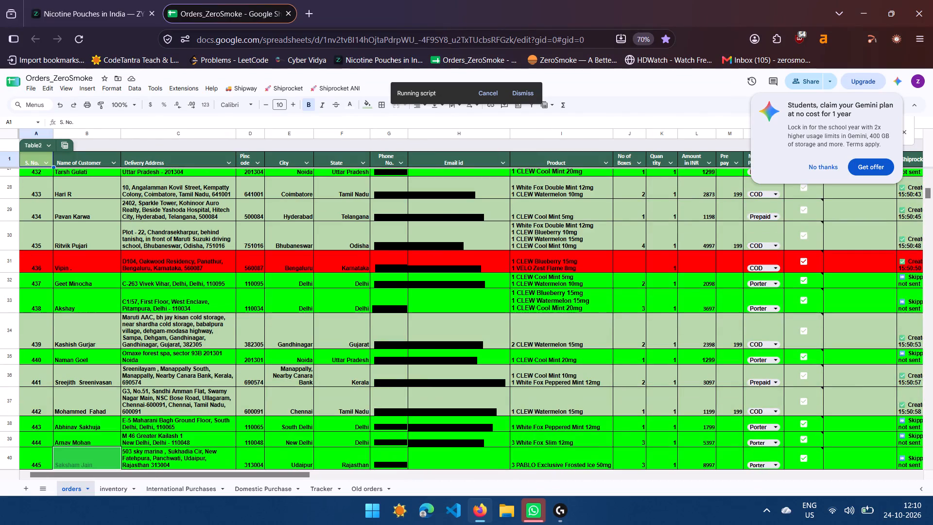
pyautogui.press('Return')
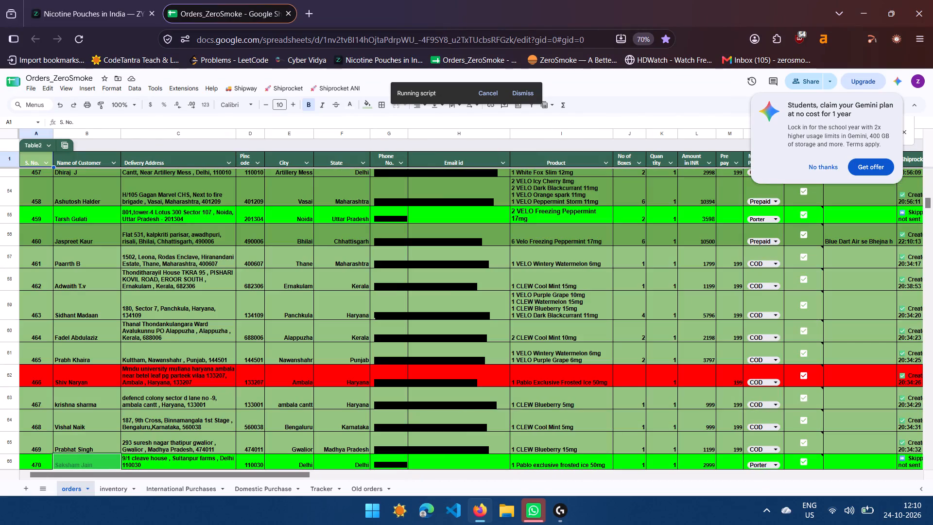
pyautogui.scroll(-3, 206, 396)
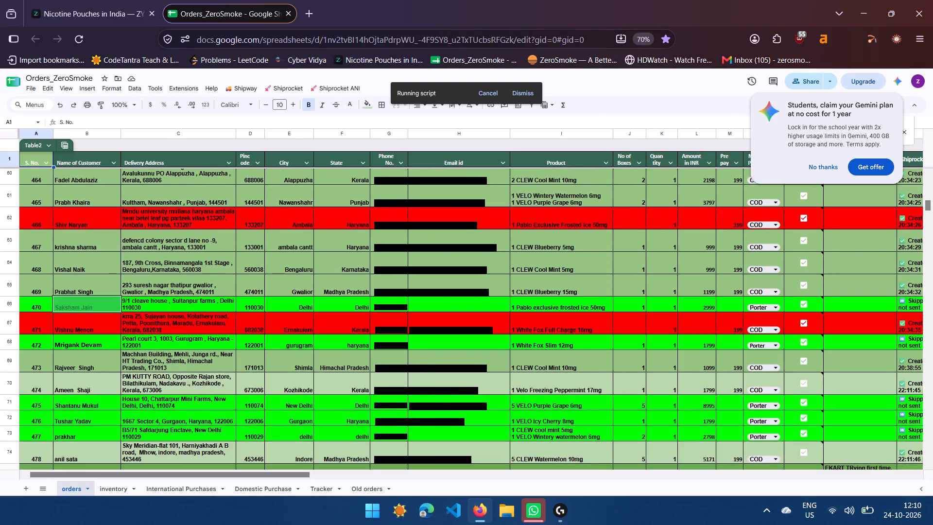
pyautogui.press('Return')
pyautogui.press('Return')
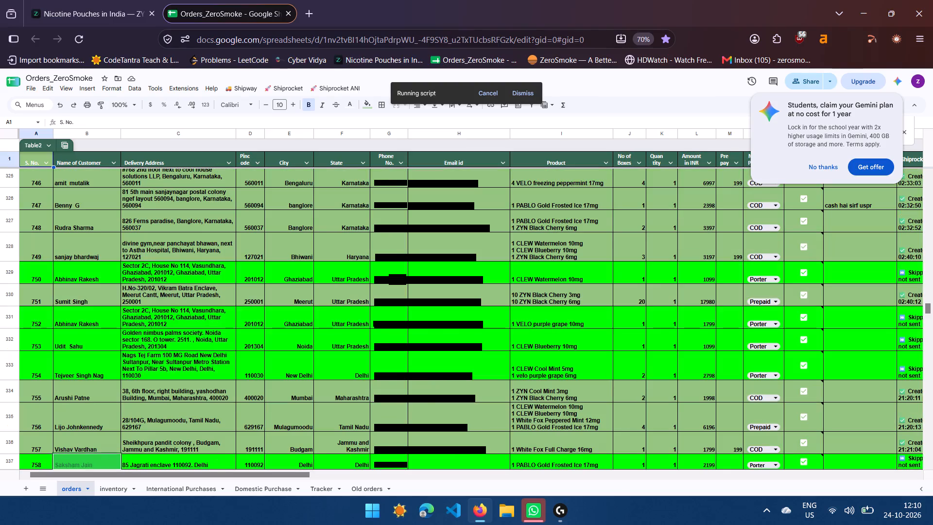
pyautogui.scroll(-1, 190, 423)
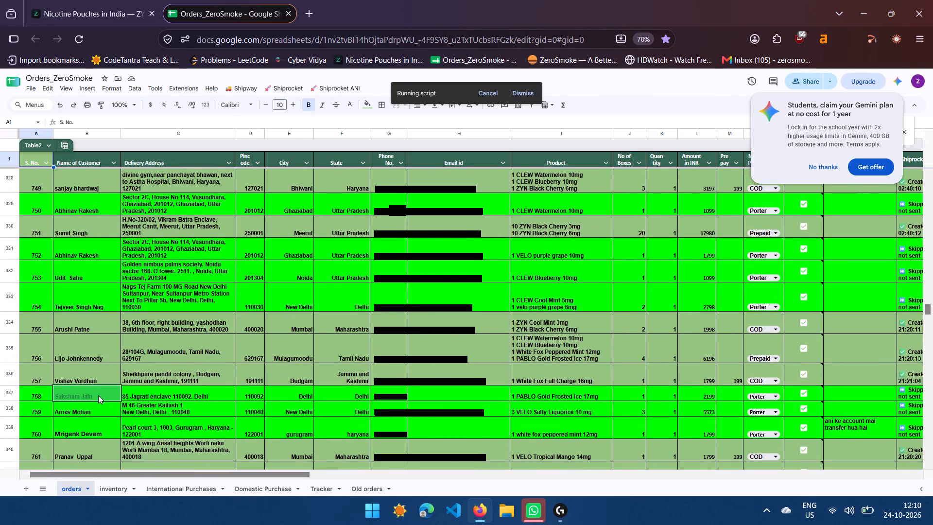
pyautogui.moveTo(98, 395); pyautogui.dragTo(459, 393)
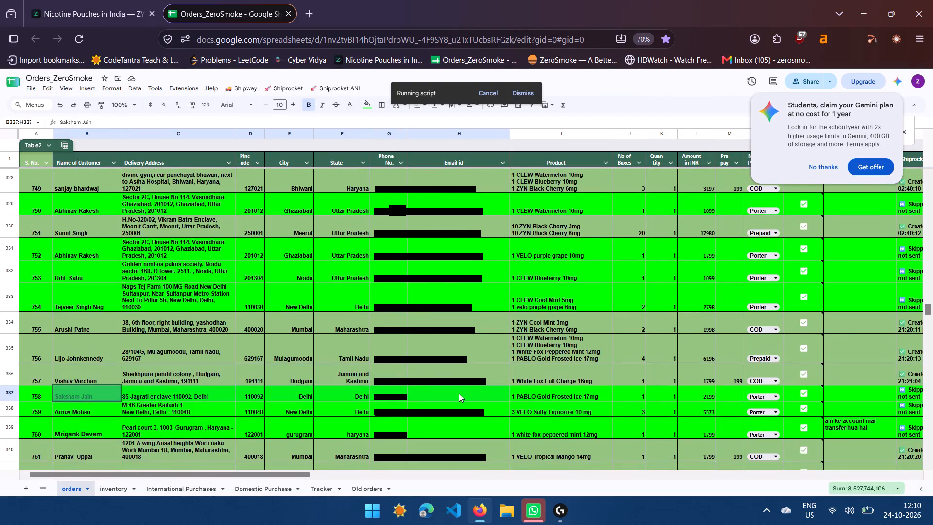
pyautogui.moveTo(459, 393); pyautogui.dragTo(498, 394)
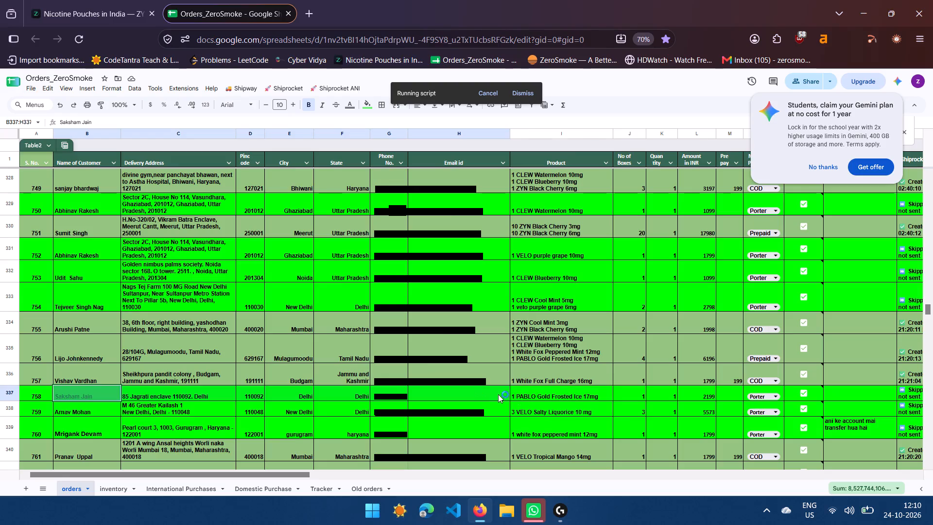
pyautogui.moveTo(498, 394); pyautogui.dragTo(498, 393)
pyautogui.hotkey('ctrl', 'c')
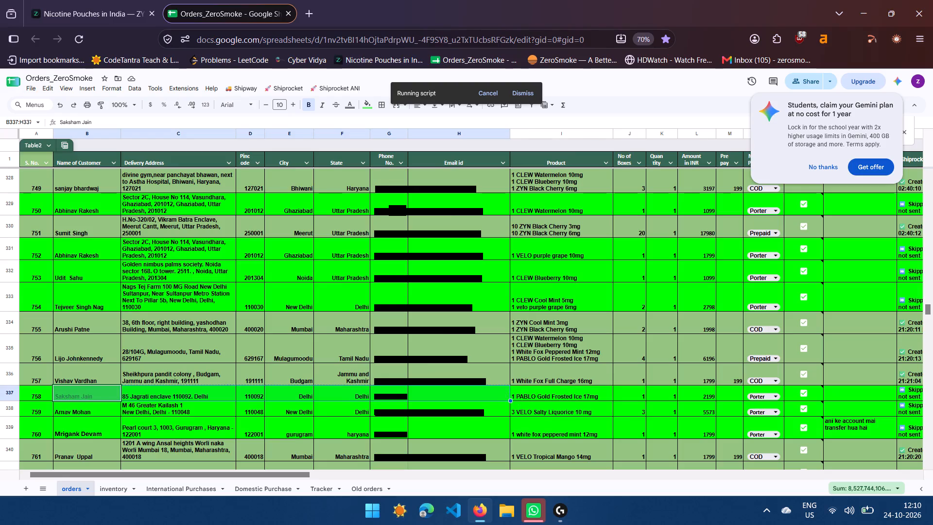
# Start order 908 in the first empty row after order 907 and paste the copied customer details beside its number.
pyautogui.scroll(-15, 498, 393)
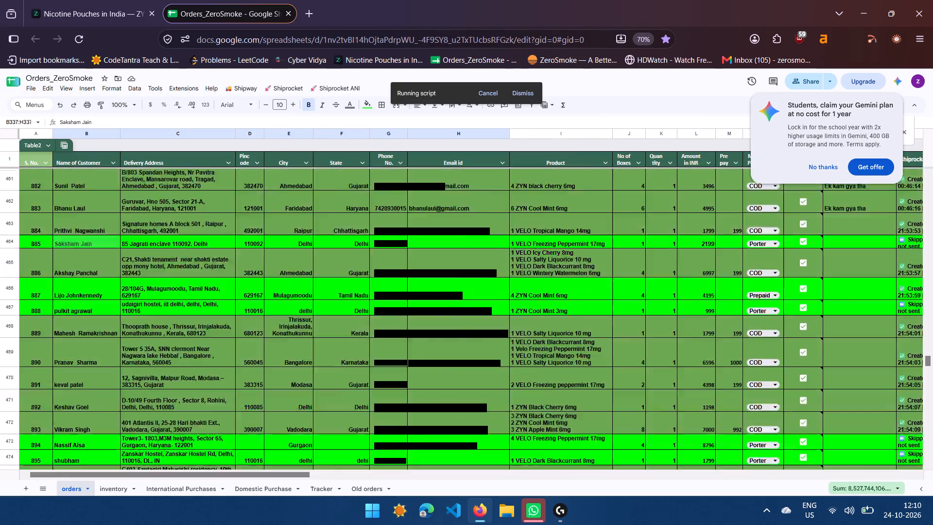
pyautogui.scroll(-4, 498, 393)
pyautogui.scroll(9, 498, 393)
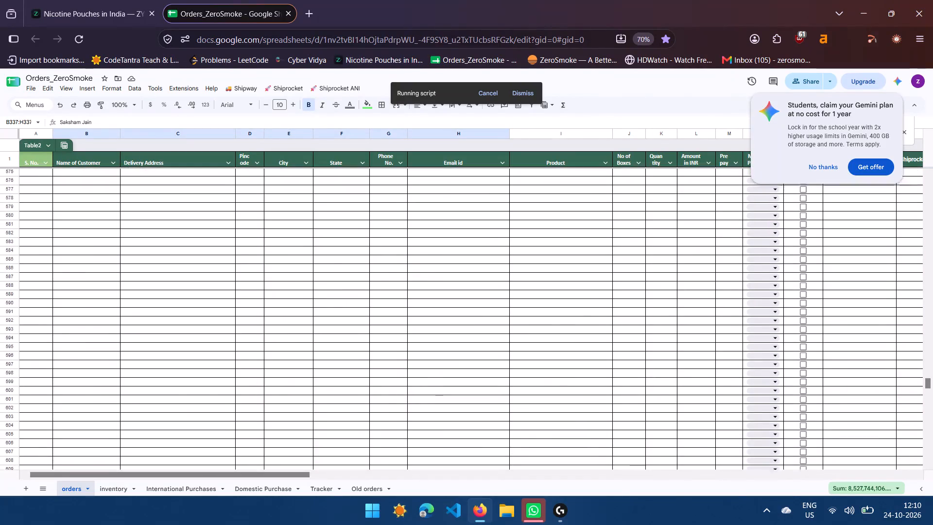
pyautogui.scroll(7, 498, 393)
pyautogui.scroll(-6, 498, 393)
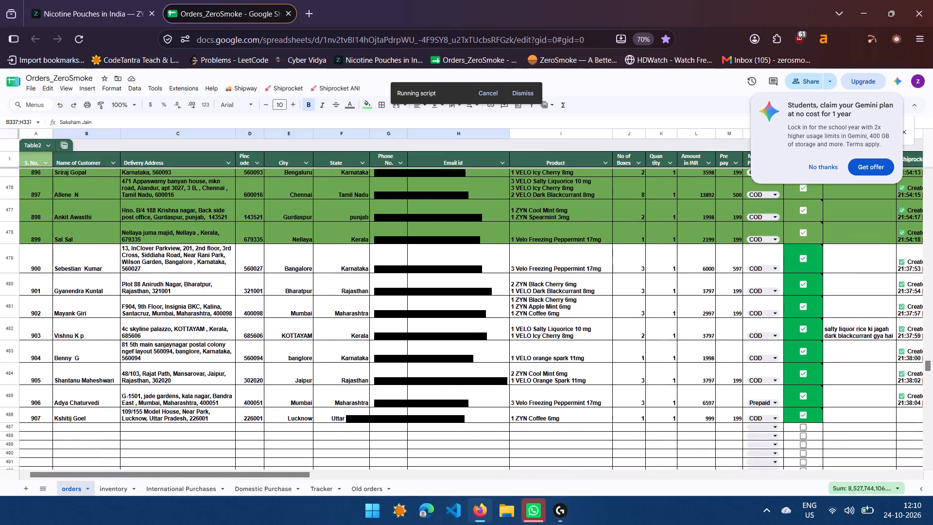
pyautogui.click(35, 410)
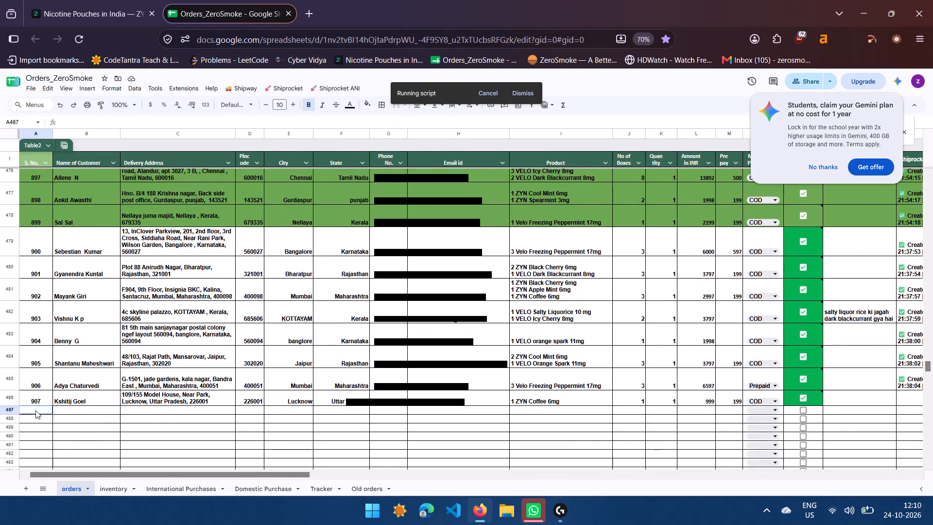
pyautogui.write('908')
pyautogui.press('Tab')
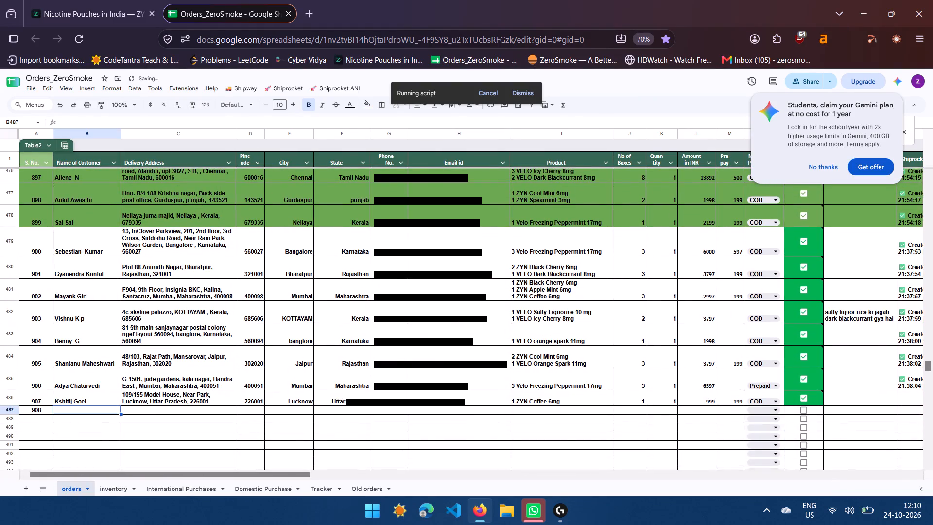
pyautogui.hotkey('ctrl', 'v')
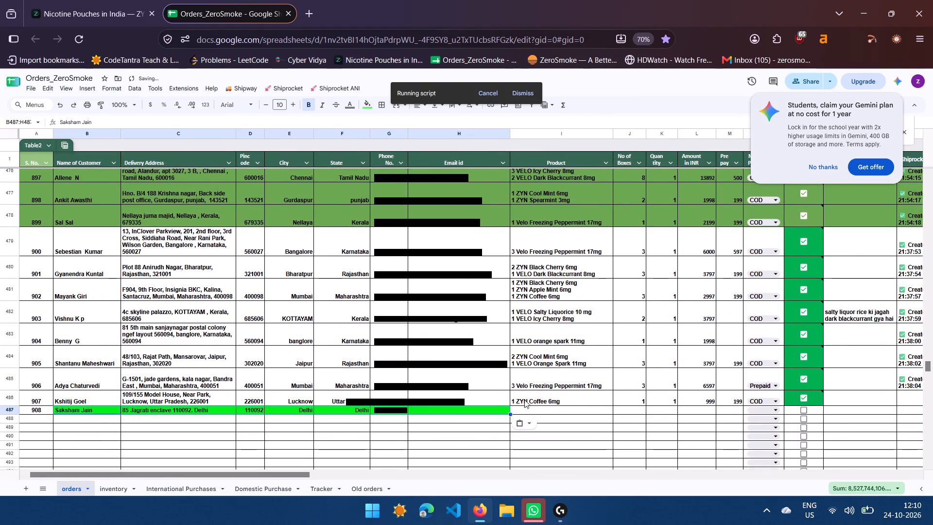
# Get the product name for order 908's Product cell from the PABLO entries in the inventory sheet.
pyautogui.click(588, 411)
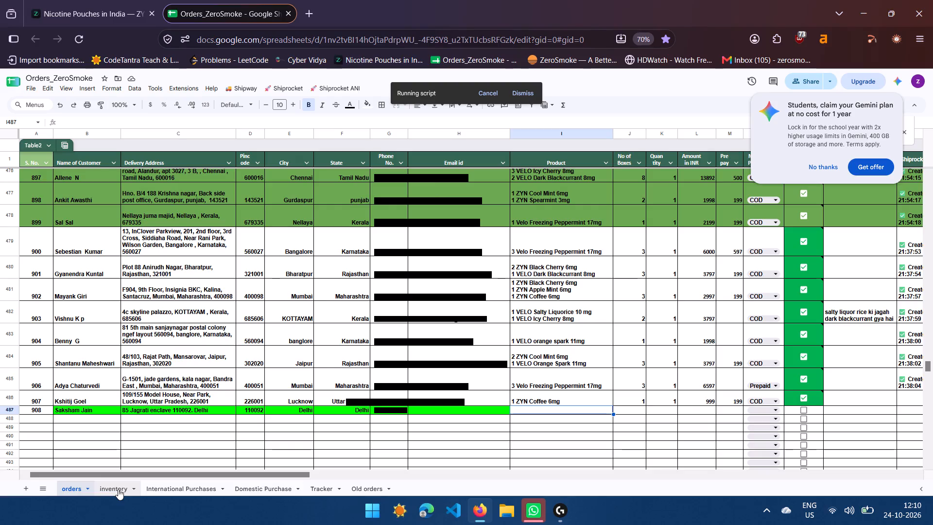
pyautogui.click(118, 489)
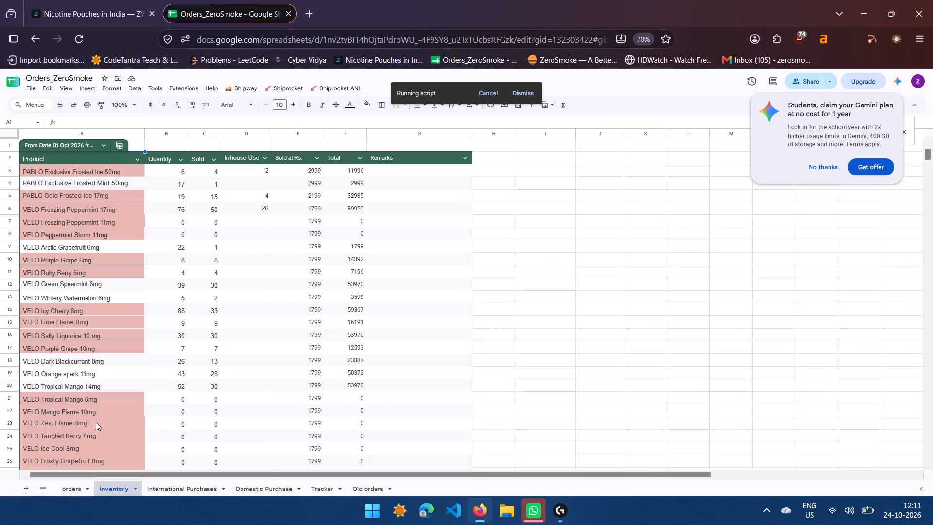
pyautogui.click(76, 188)
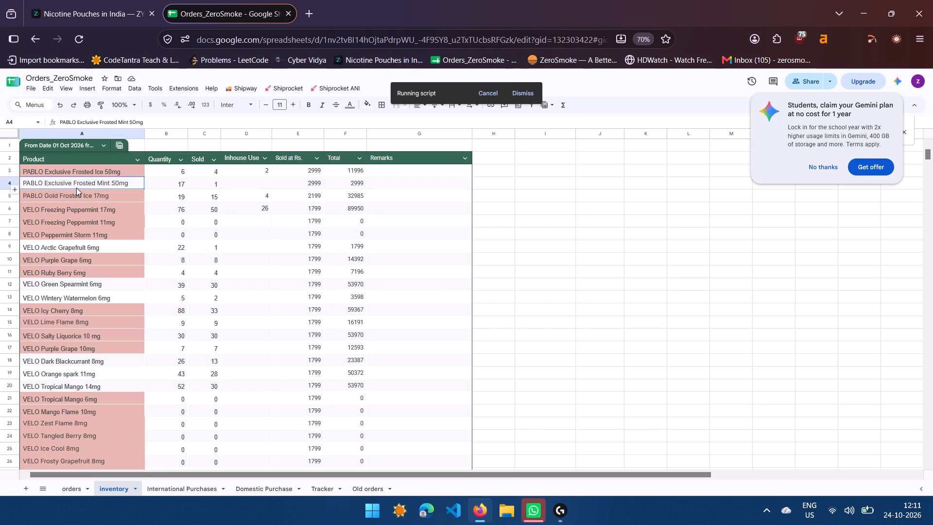
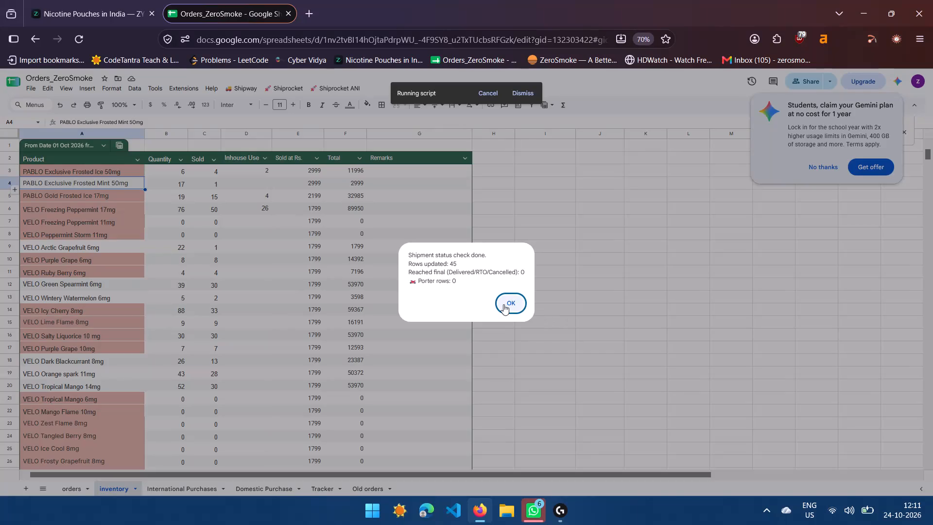
# Copy the PABLO Exclusive Frosted Mint 50mg name from inventory and enter order 908's product as "1 PABLO Exclusive Frosted Mint 50mg".
pyautogui.click(503, 303)
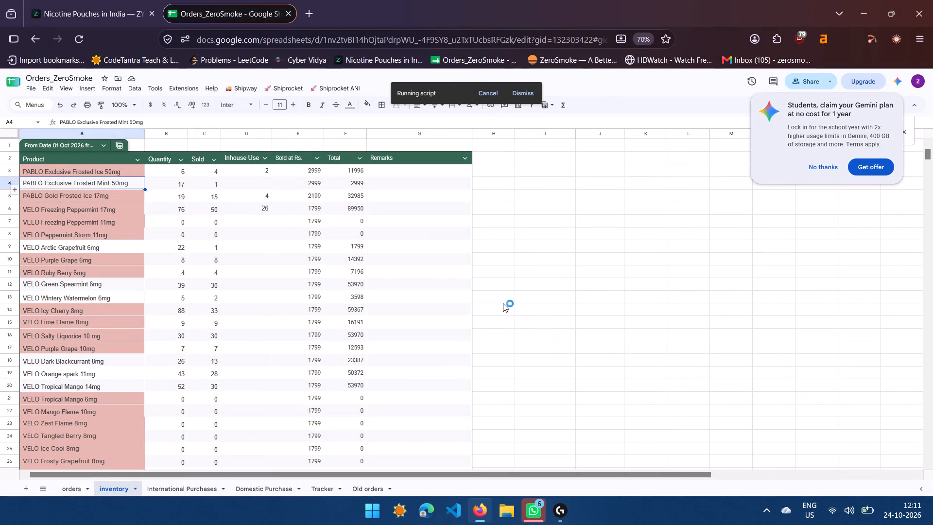
pyautogui.hotkey('ctrl', 'c')
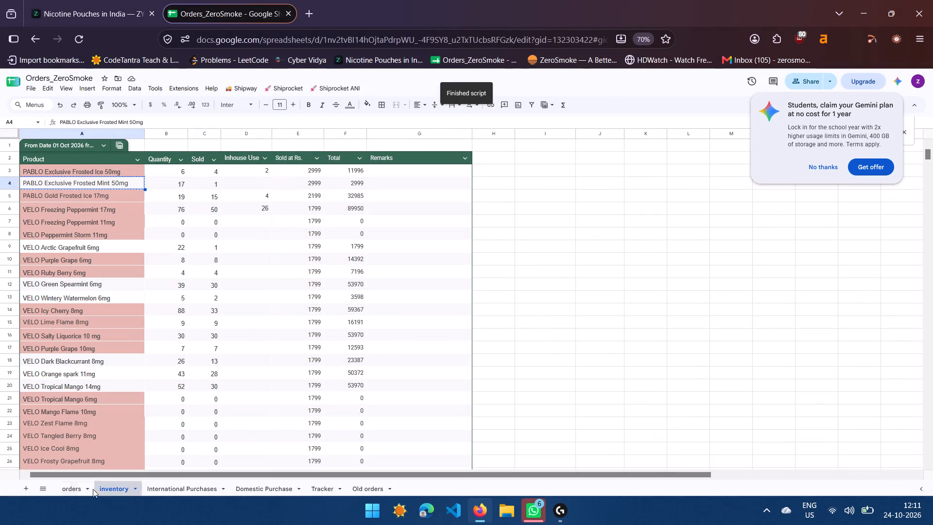
pyautogui.click(67, 491)
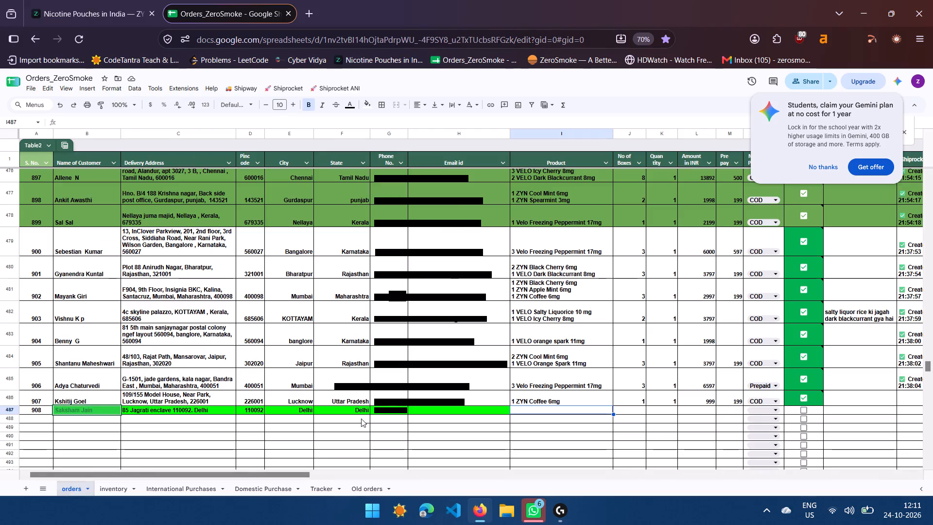
pyautogui.click(521, 409)
pyautogui.hotkey('ctrl', 'v')
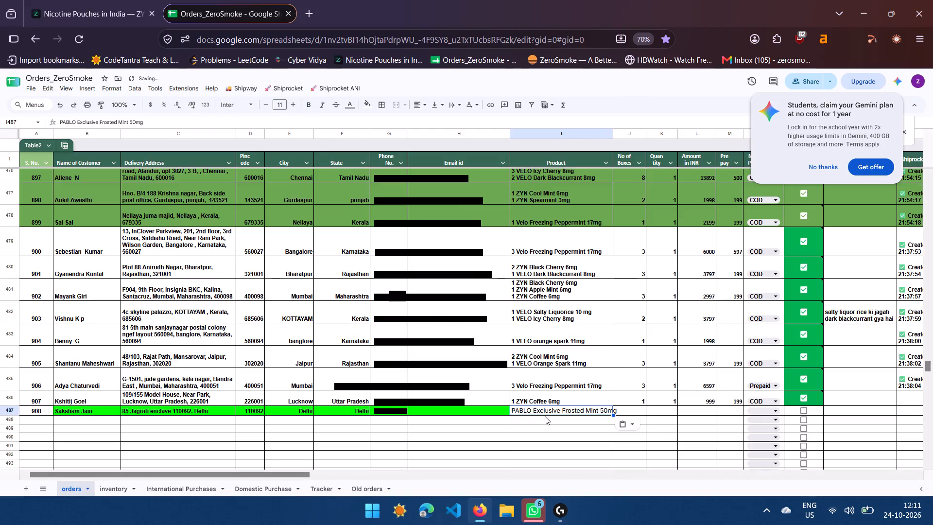
pyautogui.hotkey('ctrl', 'z')
pyautogui.doubleClick(541, 410)
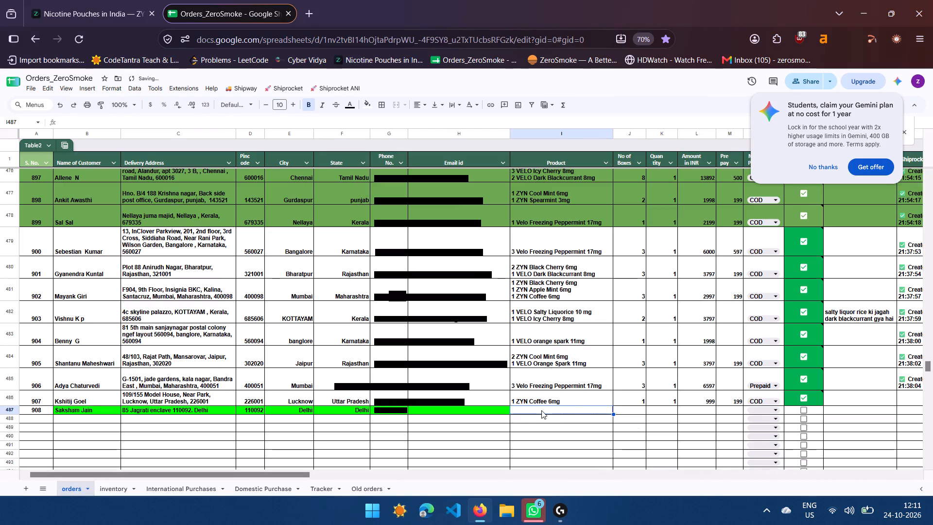
pyautogui.write('1')
pyautogui.press('space')
pyautogui.hotkey('ctrl', 'v')
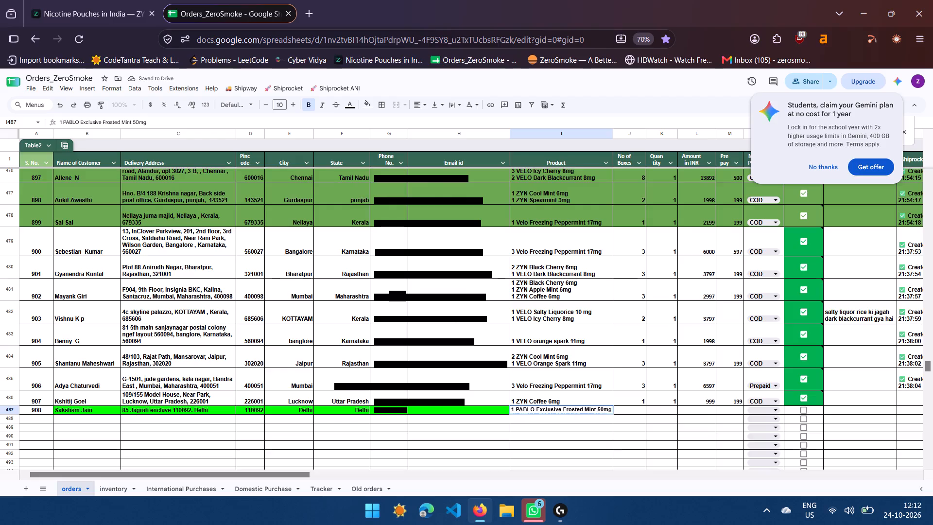
pyautogui.press('Tab')
# Fill in order 908's number of boxes as 1, quantity as 1 and amount in INR as 3700.
pyautogui.press('1')
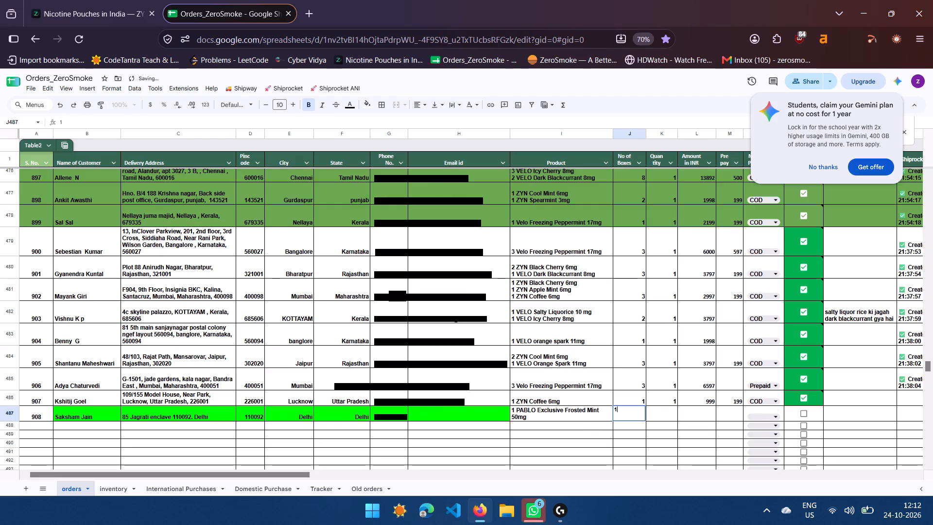
pyautogui.press('Tab')
pyautogui.press('1')
pyautogui.press('Tab')
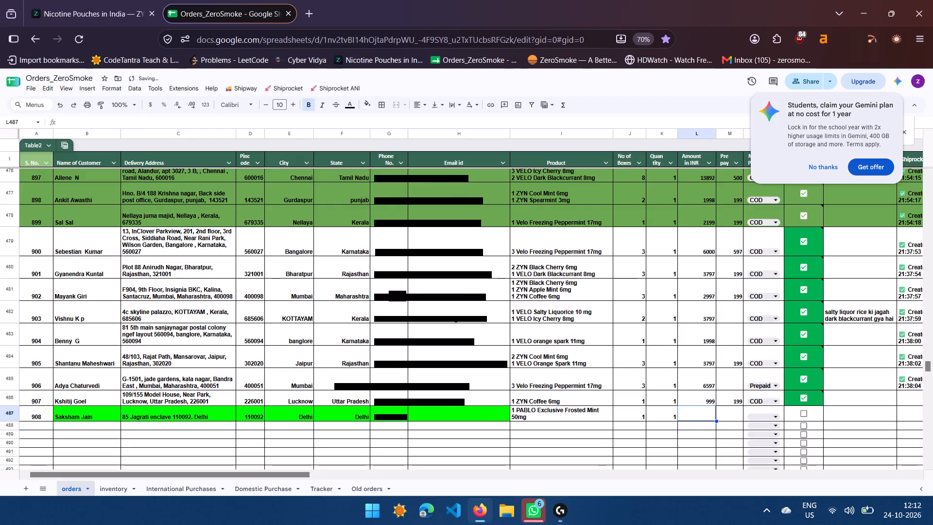
pyautogui.press('3')
pyautogui.write('700')
pyautogui.press('Tab')
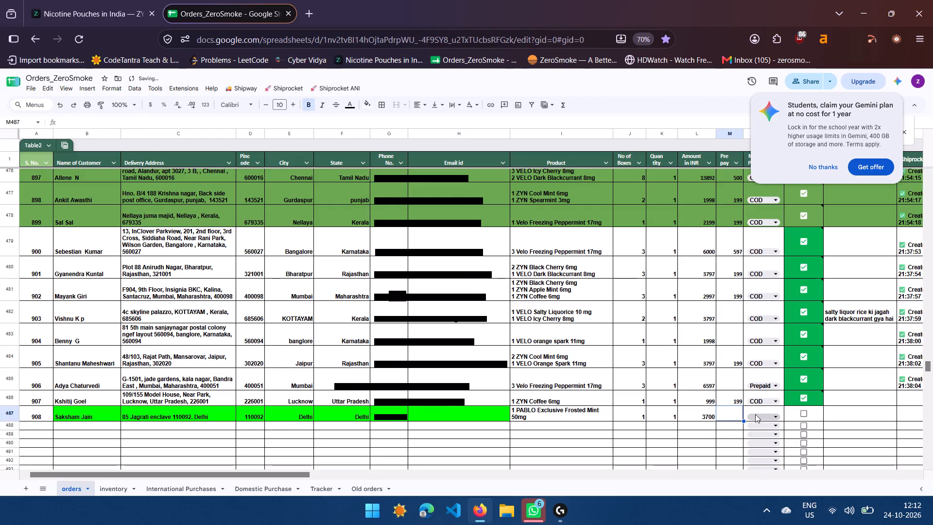
# Choose Porter as order 908's mode after the prepay column and tick the order's checkbox.
pyautogui.click(755, 414)
pyautogui.click(754, 458)
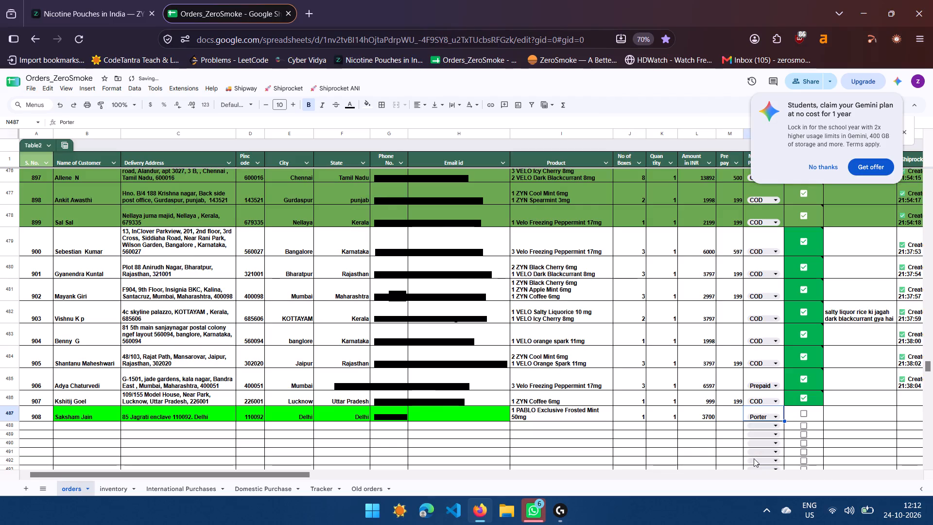
pyautogui.click(806, 413)
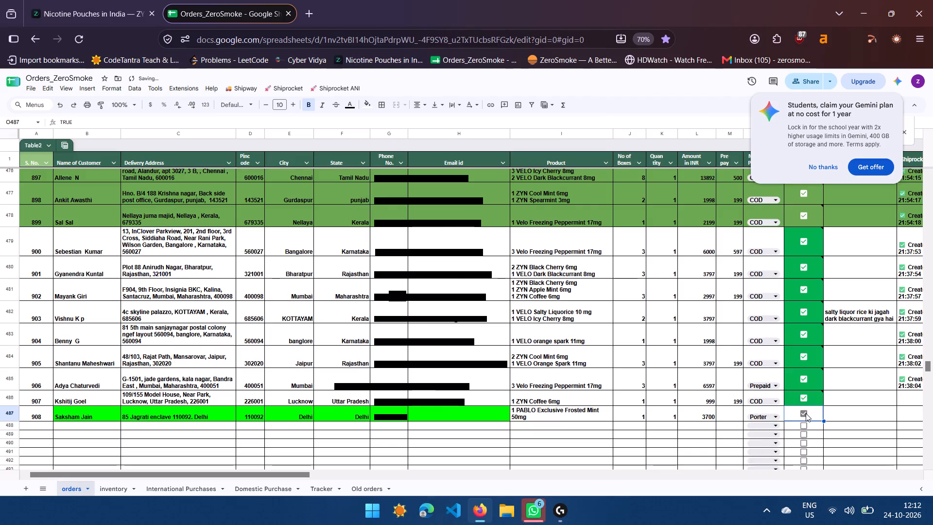
# Fill the entire row of order 908 with bright green.
pyautogui.click(0, 411)
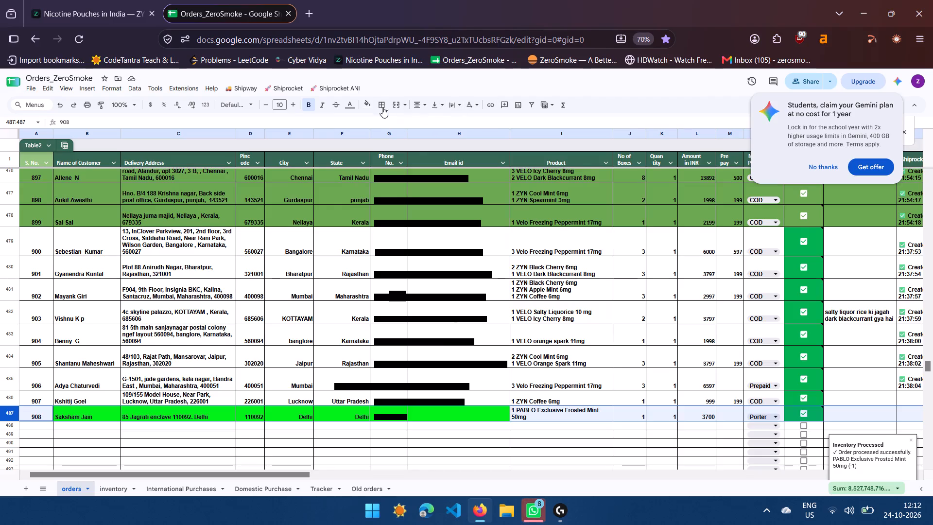
pyautogui.click(364, 104)
pyautogui.click(405, 143)
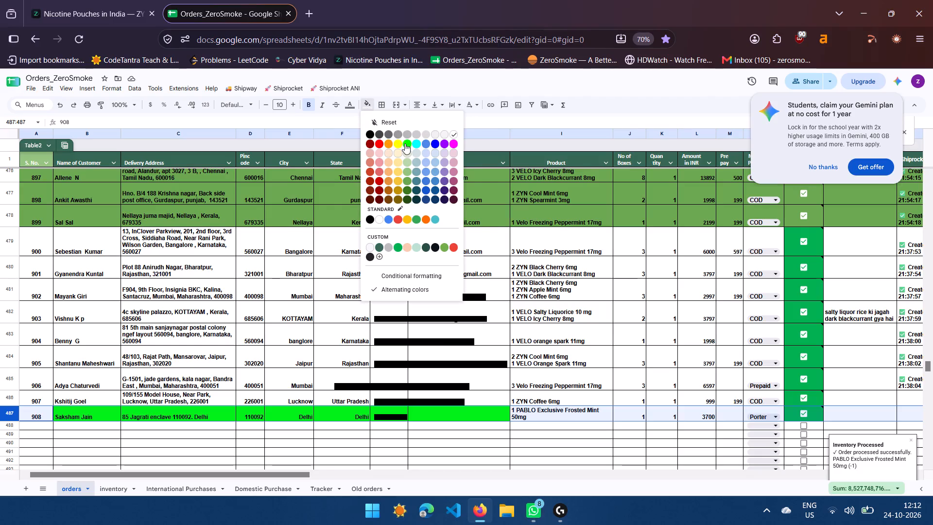
# Switch to the ZeroSmoke admin site, search its orders for "rafi", and clear the search.
pyautogui.click(88, 0)
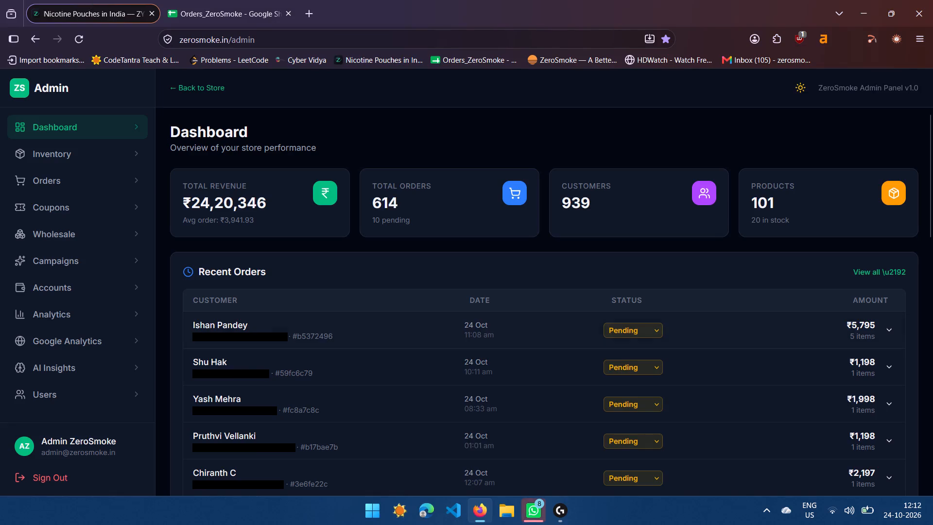
pyautogui.click(64, 192)
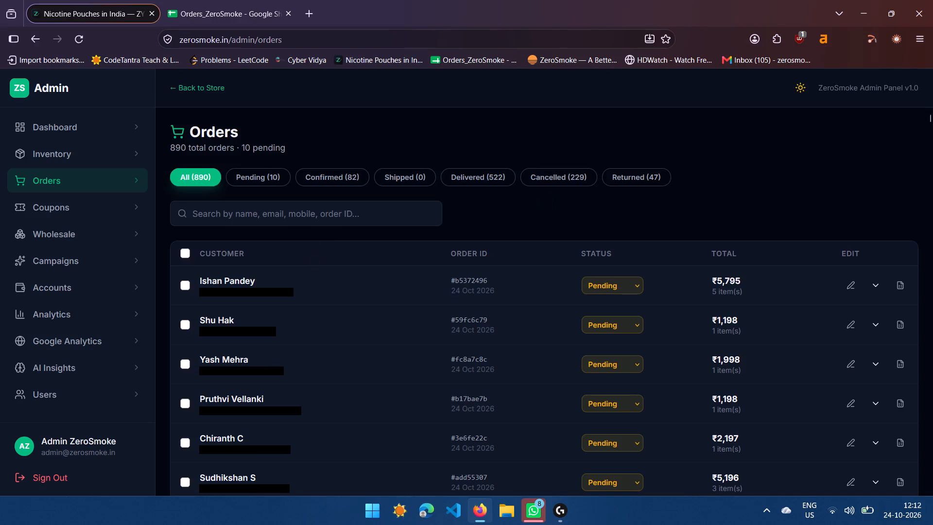
pyautogui.click(313, 207)
pyautogui.write('ra')
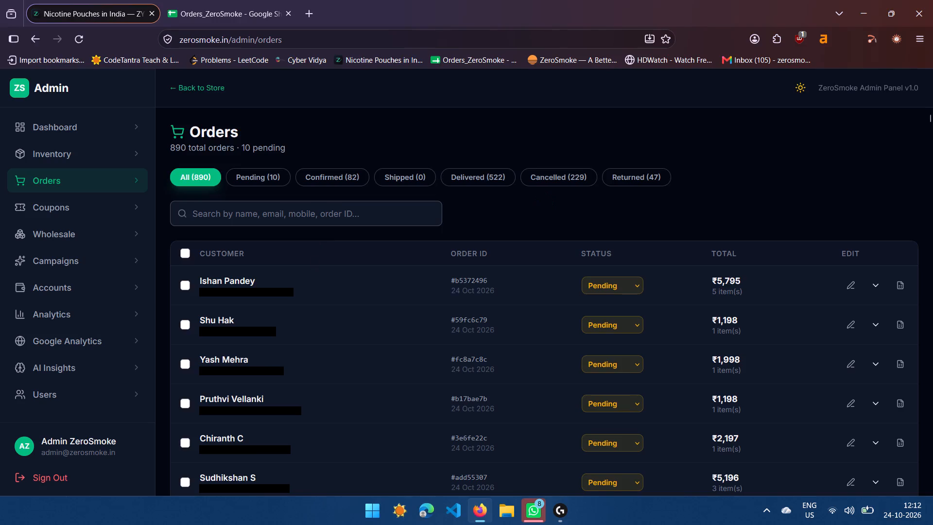
pyautogui.write('fi')
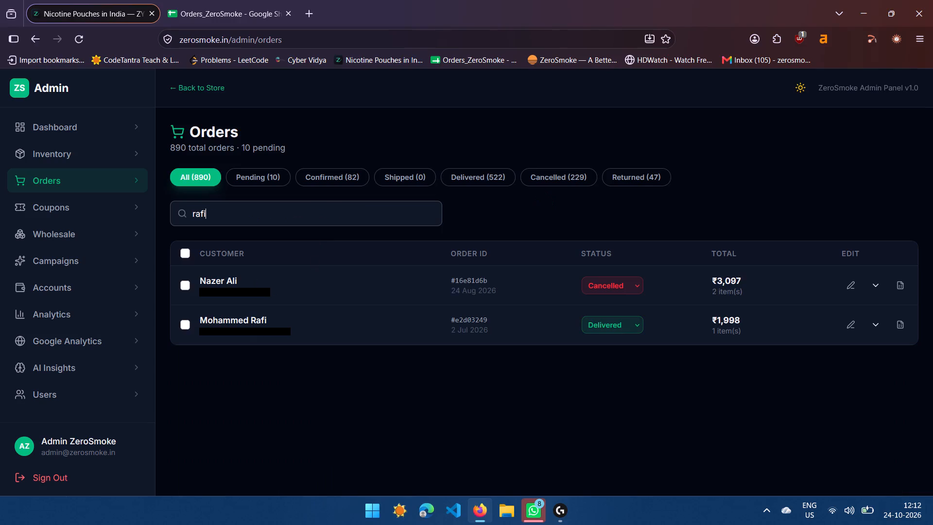
pyautogui.press('BackSpace')
pyautogui.press('BackSpace')
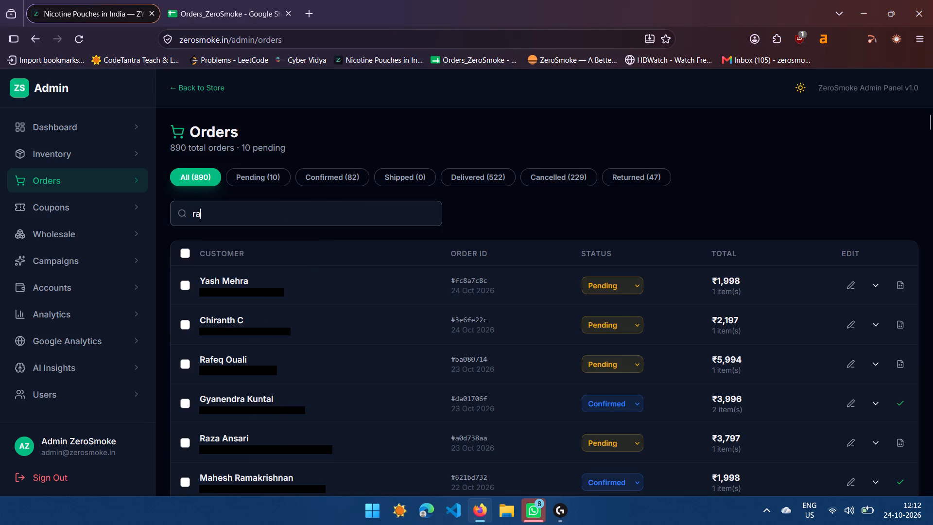
pyautogui.press('BackSpace')
pyautogui.press('BackSpace')
pyautogui.press('Right')
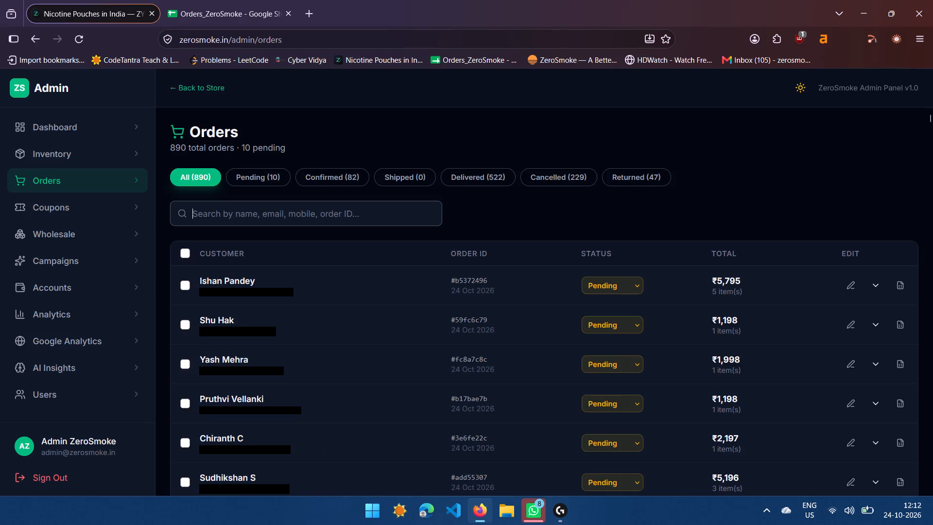
# Look through the full order list from the newest orders back to those of 20 Oct 2026.
pyautogui.scroll(-2, 274, 315)
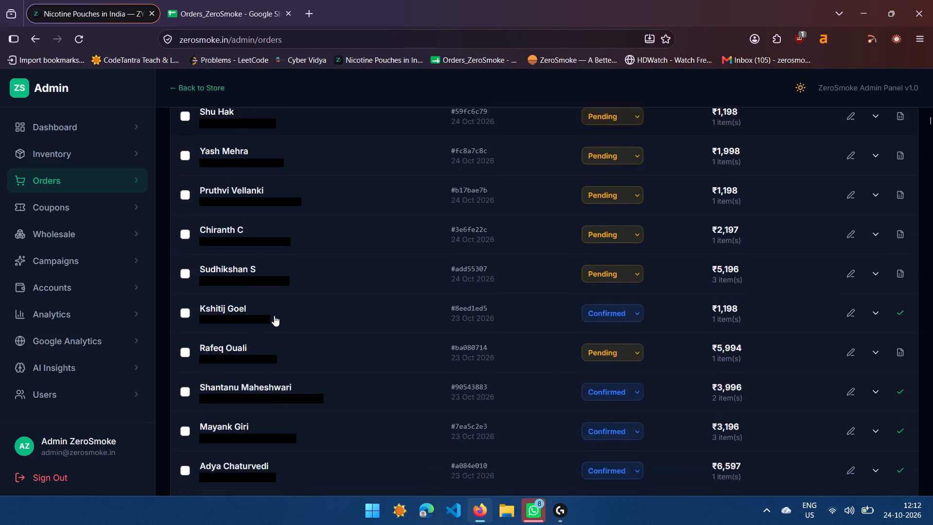
pyautogui.scroll(-7, 274, 315)
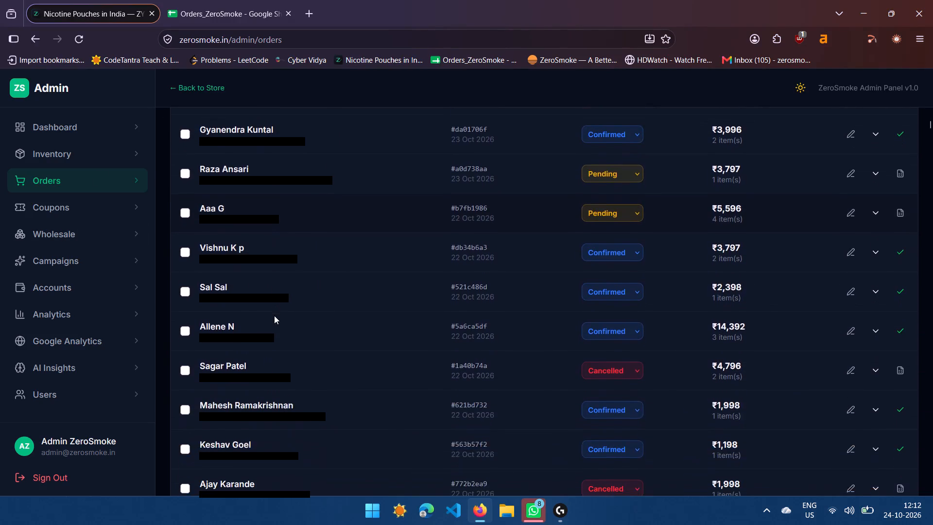
pyautogui.scroll(-4, 274, 315)
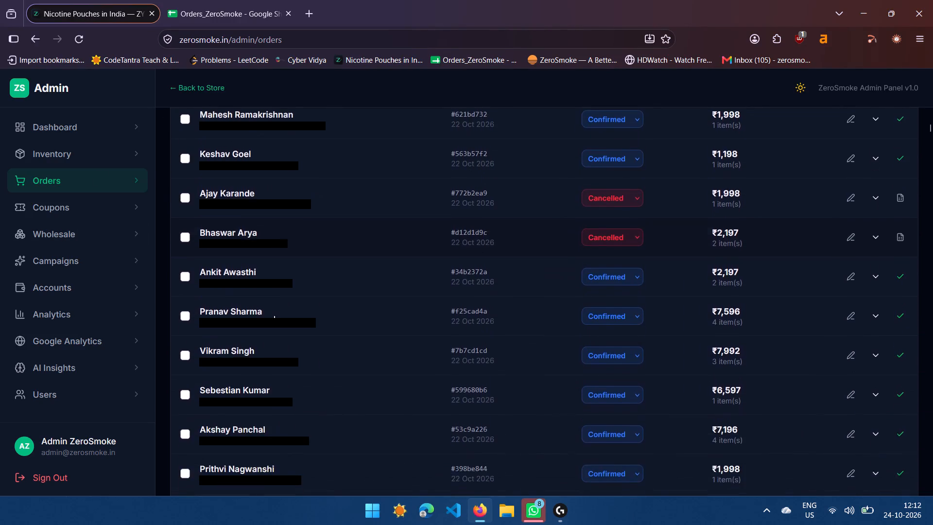
pyautogui.scroll(-4, 274, 315)
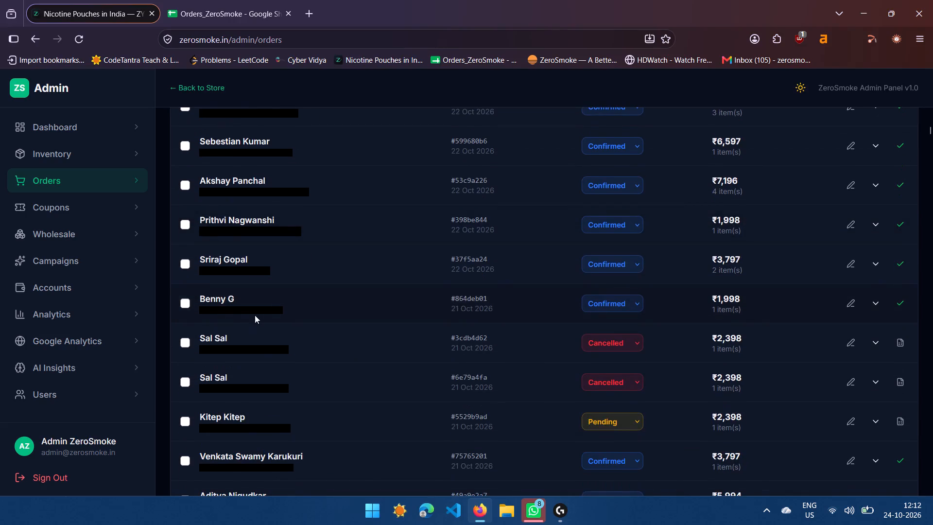
pyautogui.scroll(-4, 365, 422)
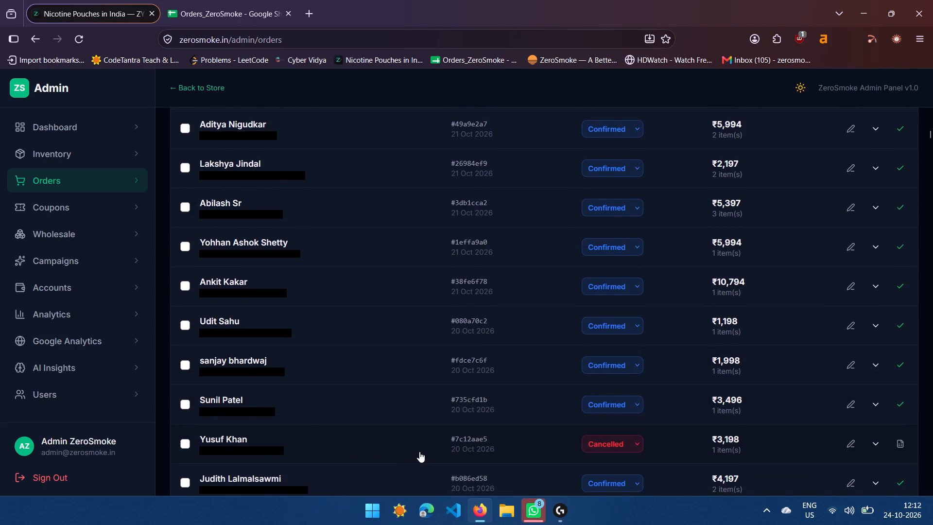
pyautogui.scroll(-1, 419, 452)
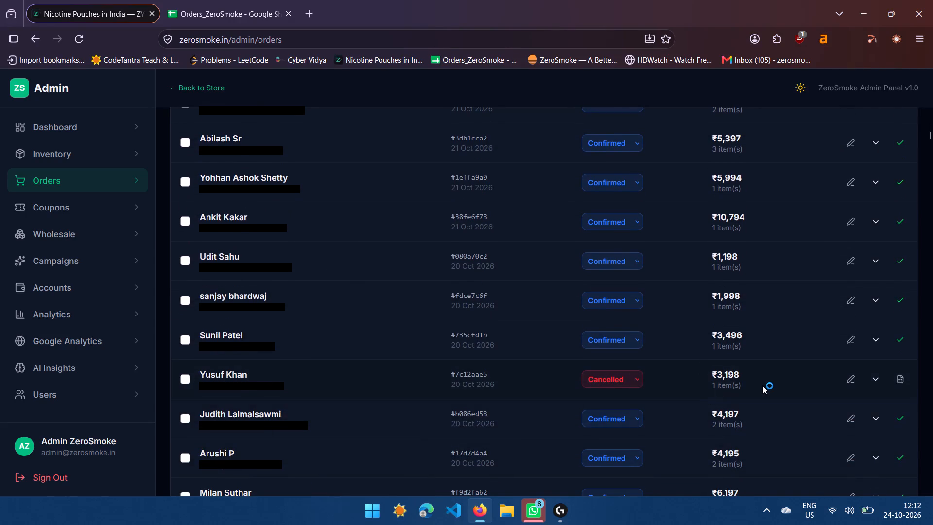
pyautogui.click(507, 377)
pyautogui.scroll(-1, 507, 377)
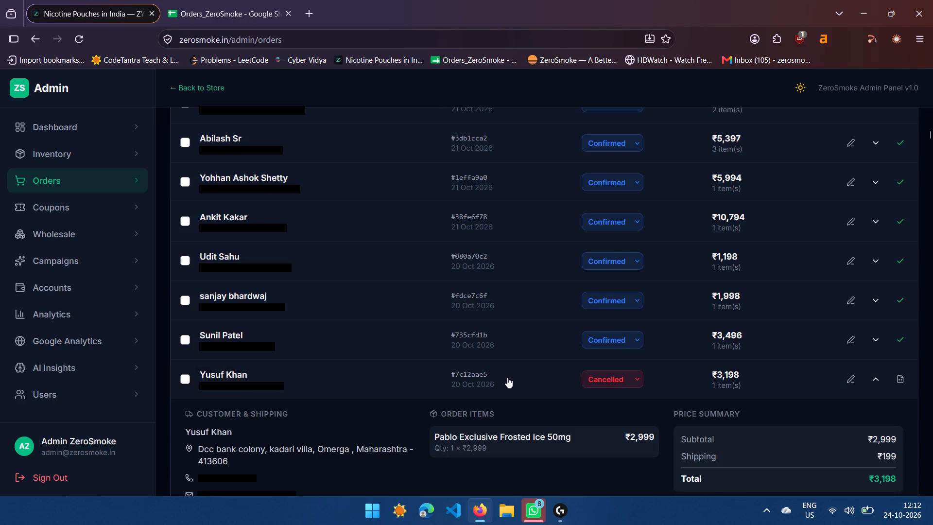
pyautogui.scroll(-2, 507, 377)
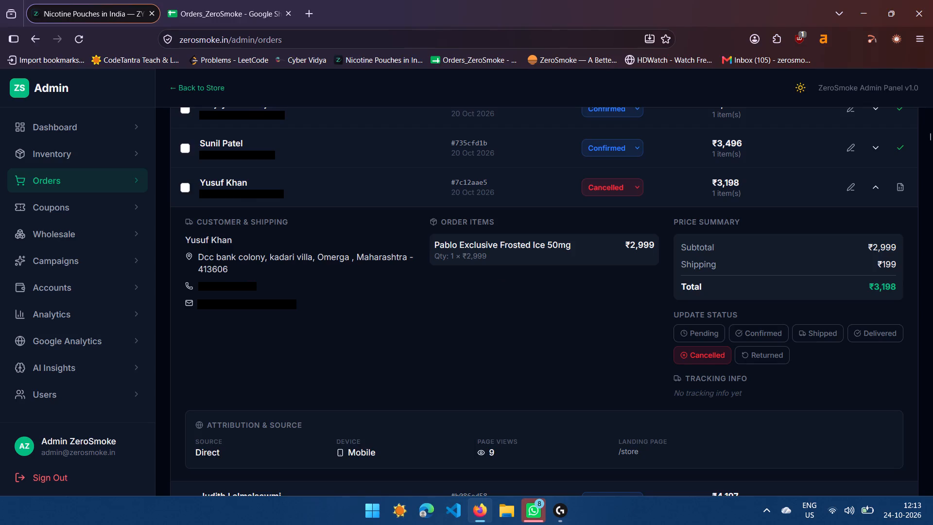
pyautogui.moveTo(437, 247); pyautogui.dragTo(577, 247)
pyautogui.click(577, 247)
pyautogui.moveTo(577, 247); pyautogui.dragTo(436, 247)
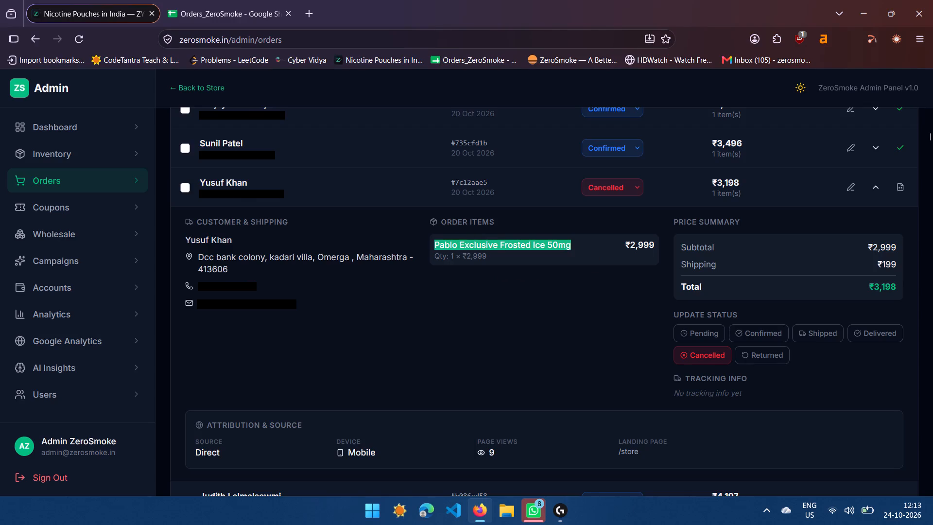
pyautogui.click(406, 233)
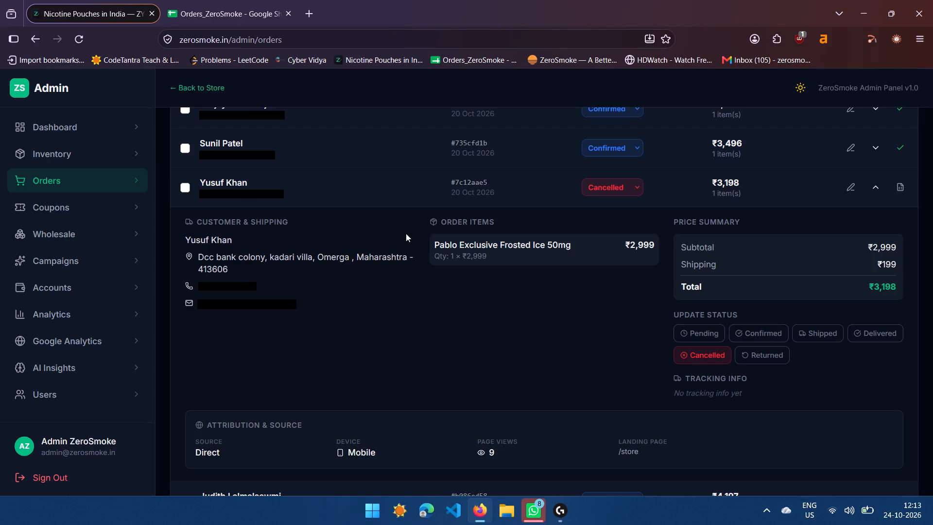
pyautogui.scroll(-1, 406, 233)
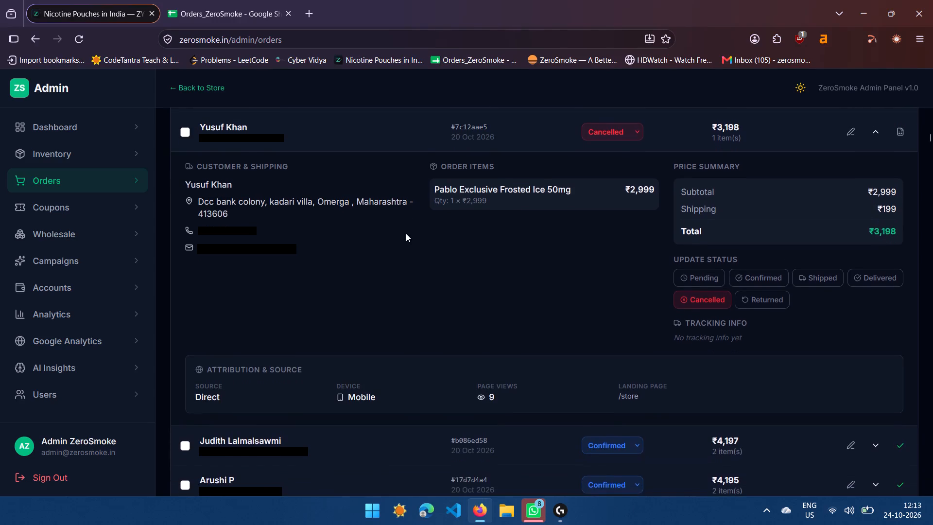
pyautogui.scroll(-1, 406, 233)
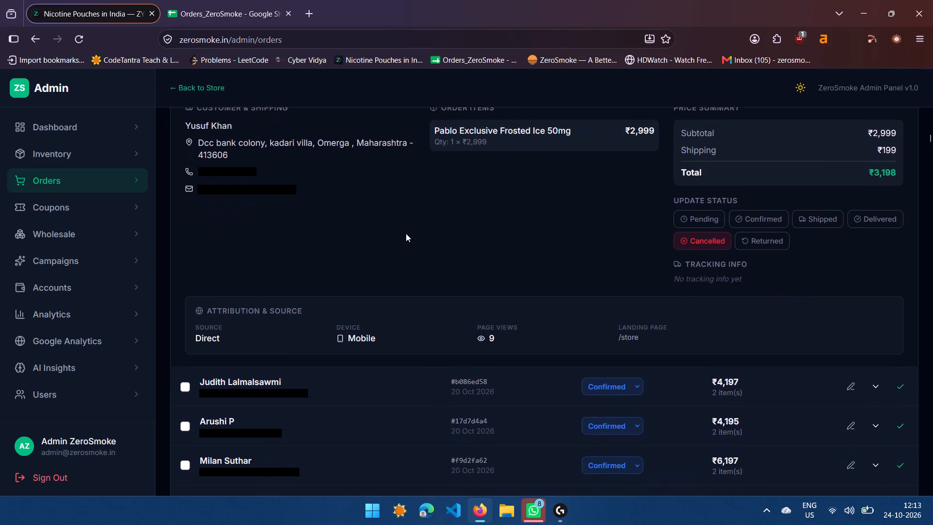
# Filter the orders to the pending ones and look through the whole pending list.
pyautogui.scroll(19, 326, 272)
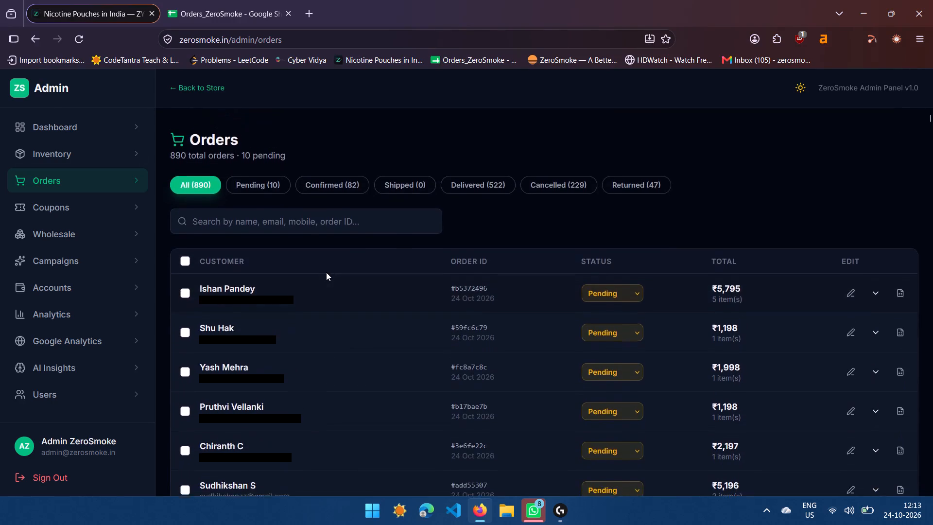
pyautogui.click(266, 198)
pyautogui.click(259, 184)
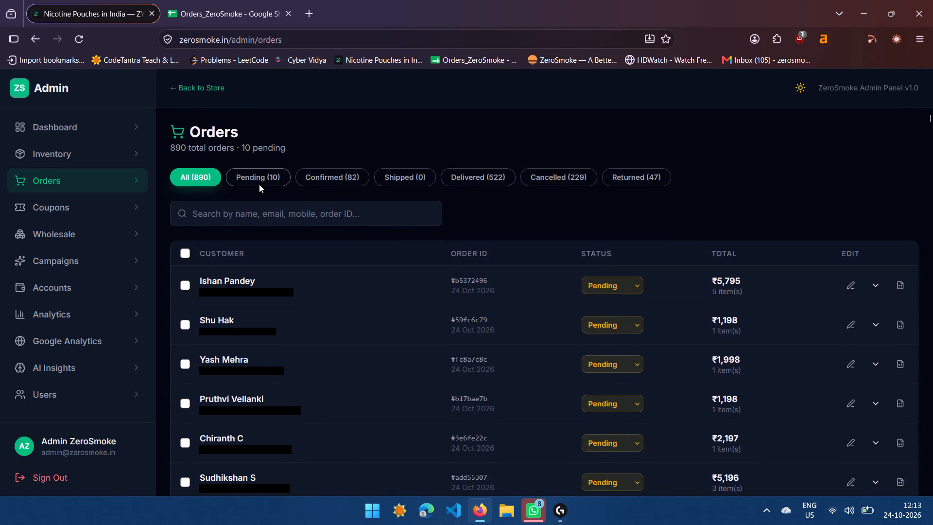
pyautogui.scroll(-2, 261, 196)
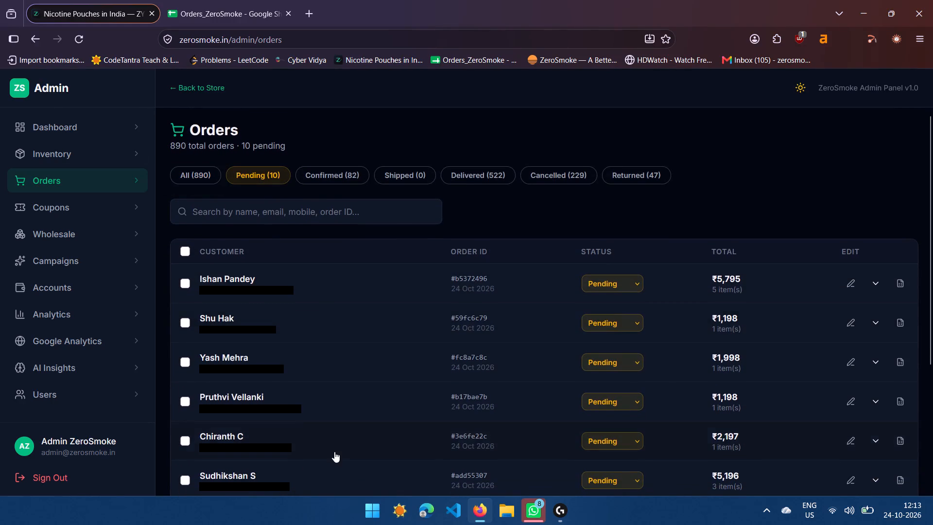
pyautogui.scroll(-3, 334, 452)
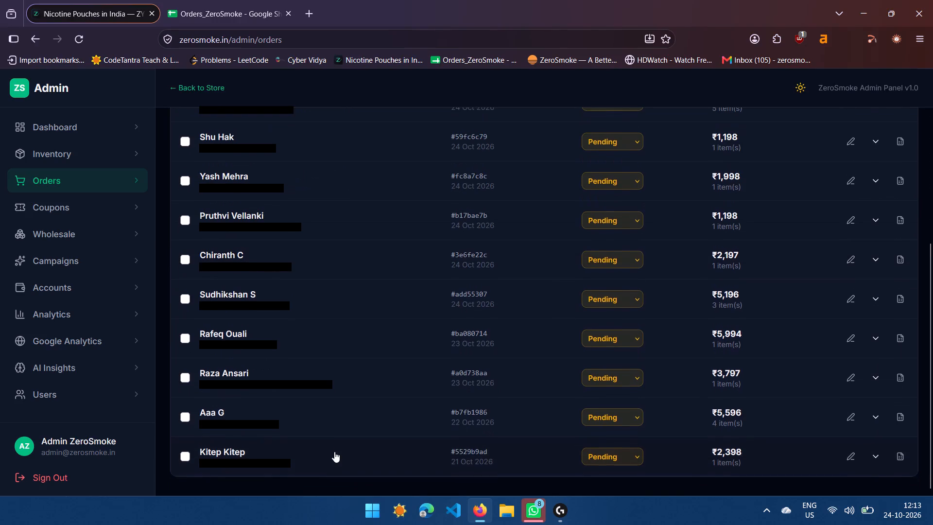
pyautogui.scroll(-1, 334, 452)
pyautogui.scroll(4, 385, 282)
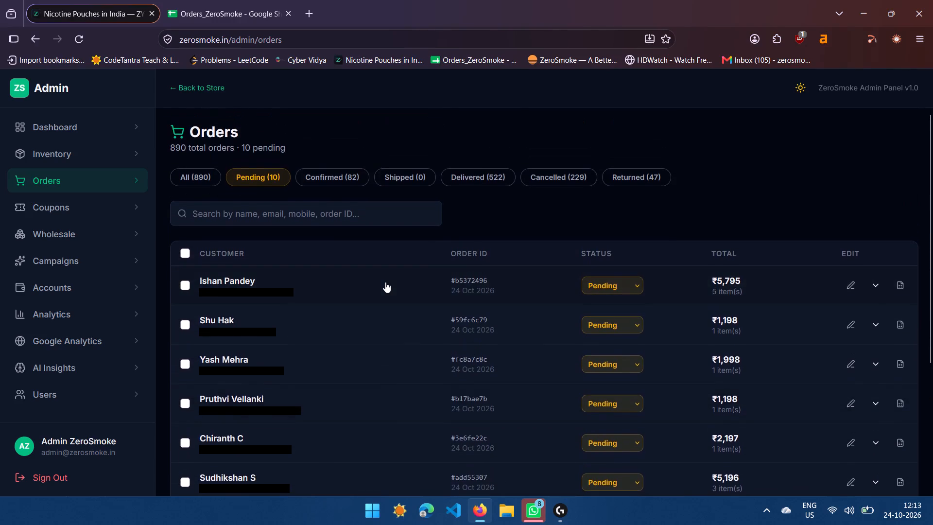
pyautogui.scroll(-3, 385, 282)
pyautogui.scroll(1, 385, 282)
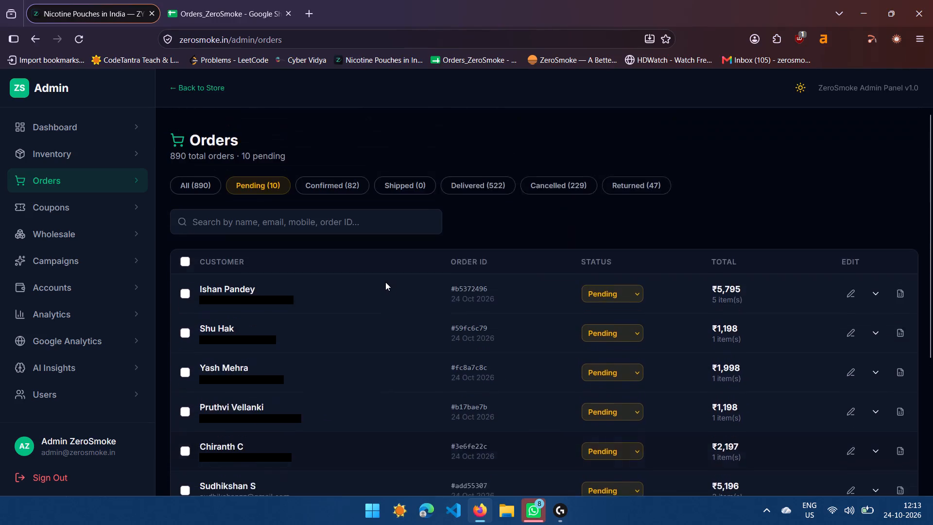
pyautogui.scroll(-3, 385, 282)
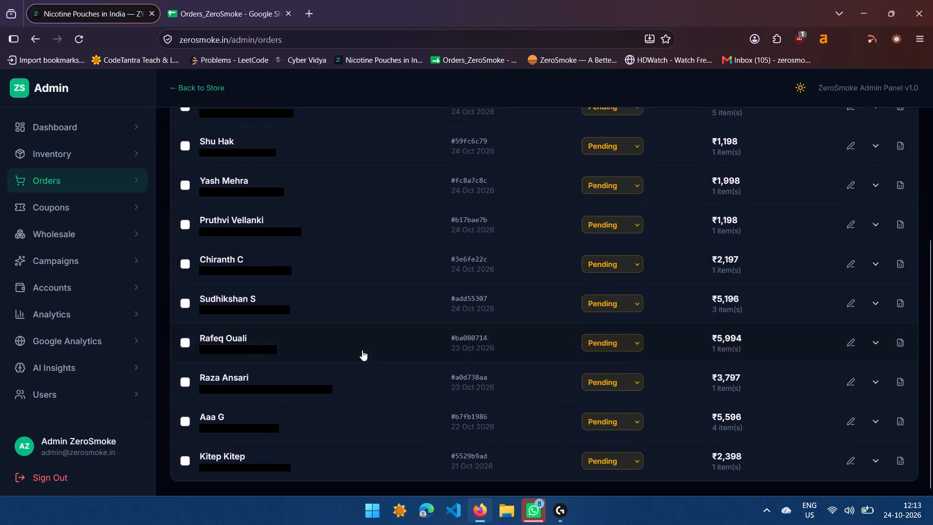
pyautogui.click(362, 349)
pyautogui.scroll(-2, 362, 349)
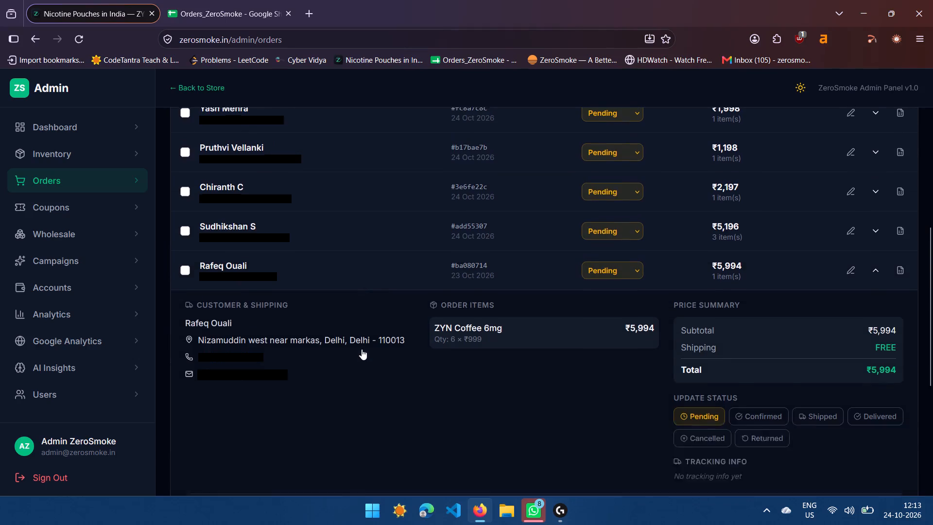
pyautogui.scroll(-2, 362, 349)
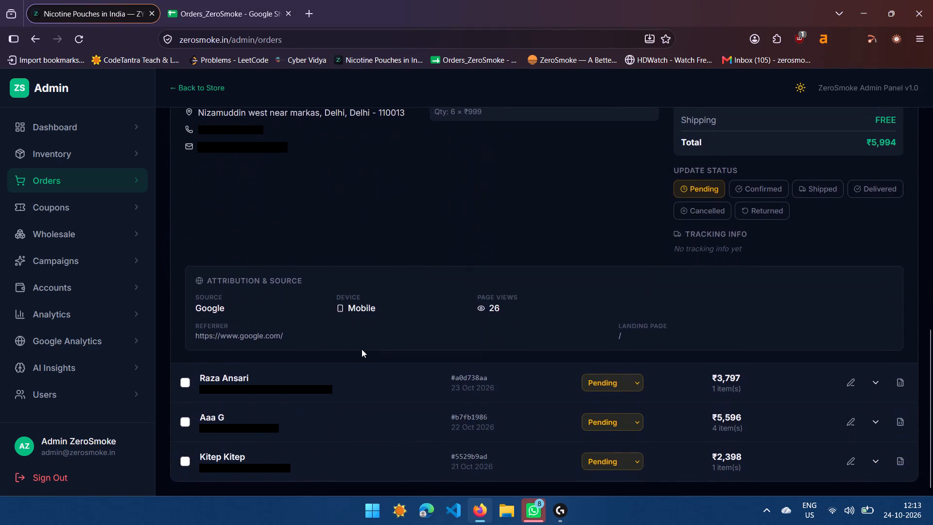
pyautogui.scroll(-2, 362, 349)
pyautogui.click(330, 462)
pyautogui.scroll(-4, 330, 462)
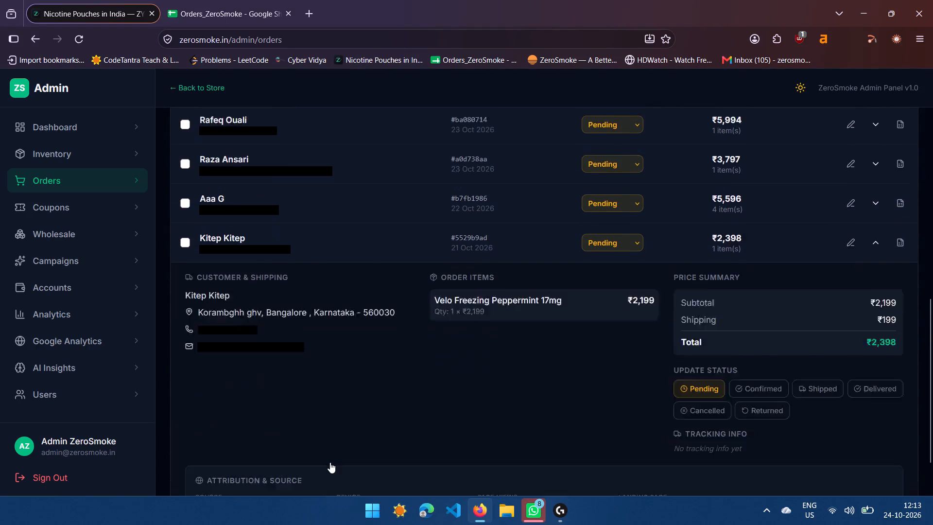
pyautogui.scroll(2, 374, 285)
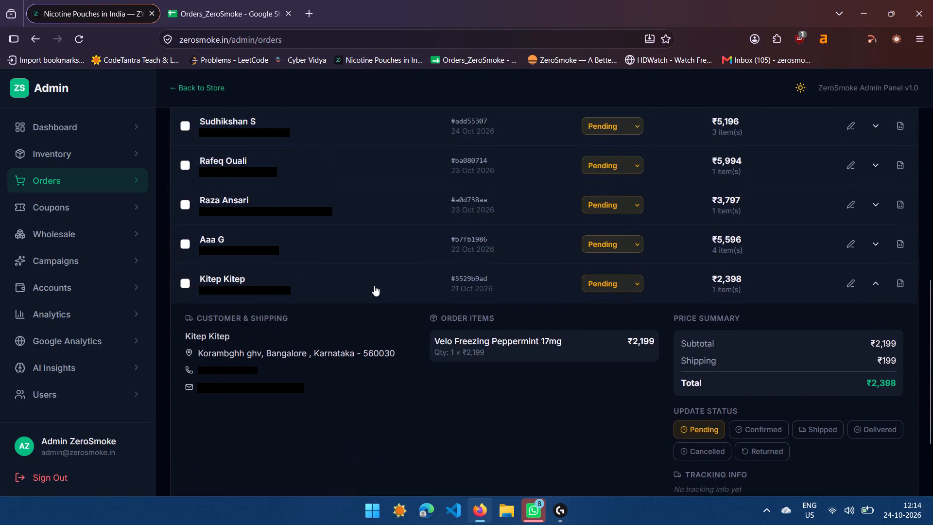
pyautogui.click(331, 248)
pyautogui.scroll(1, 328, 328)
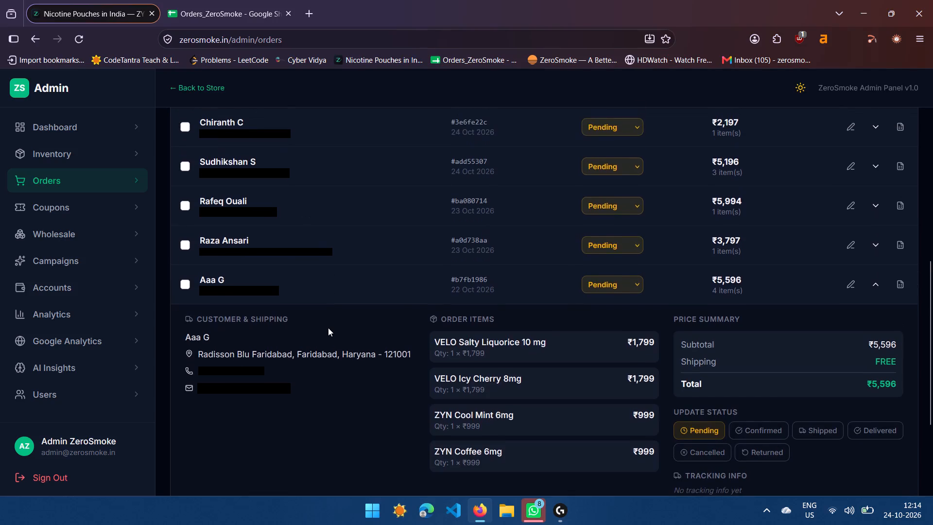
pyautogui.click(347, 236)
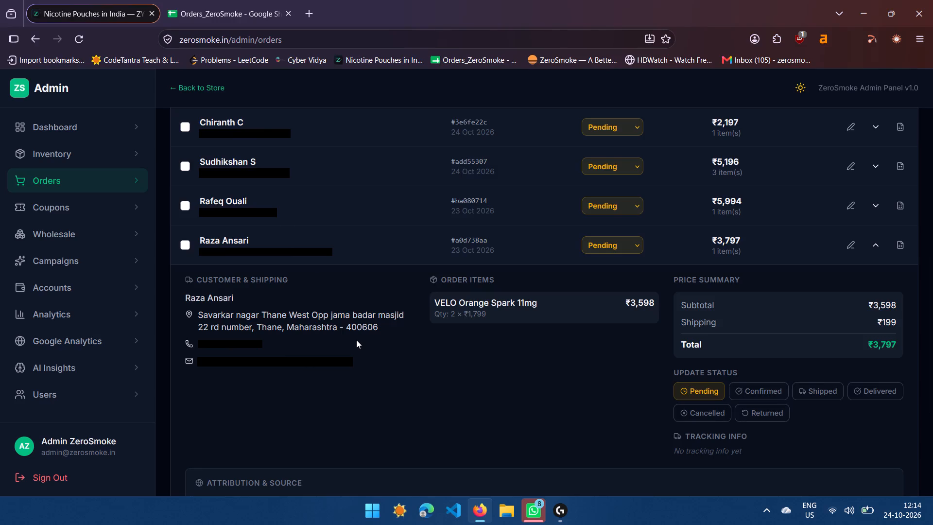
pyautogui.click(263, 199)
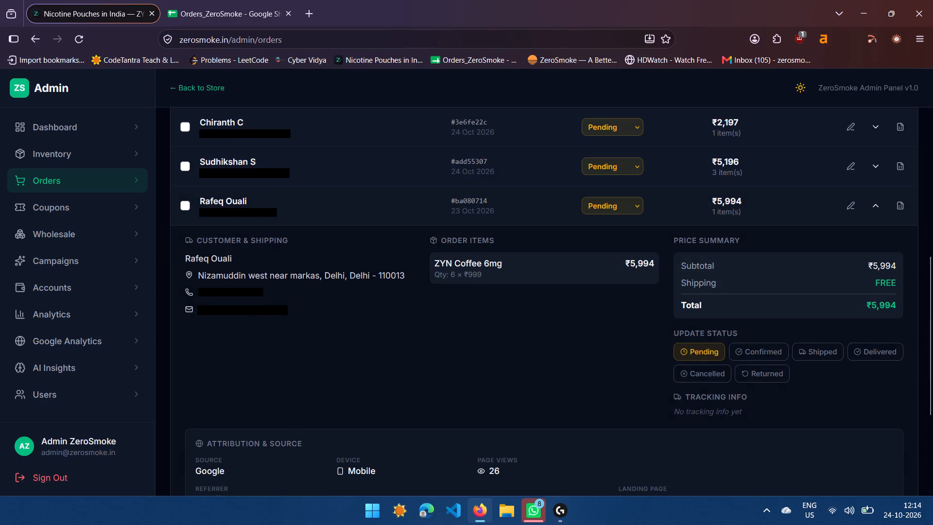
pyautogui.moveTo(212, 292); pyautogui.dragTo(263, 290)
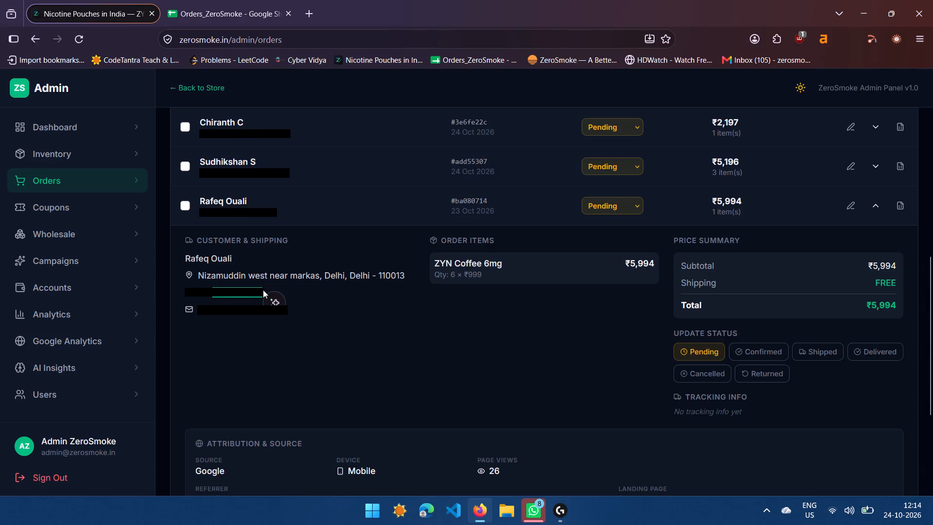
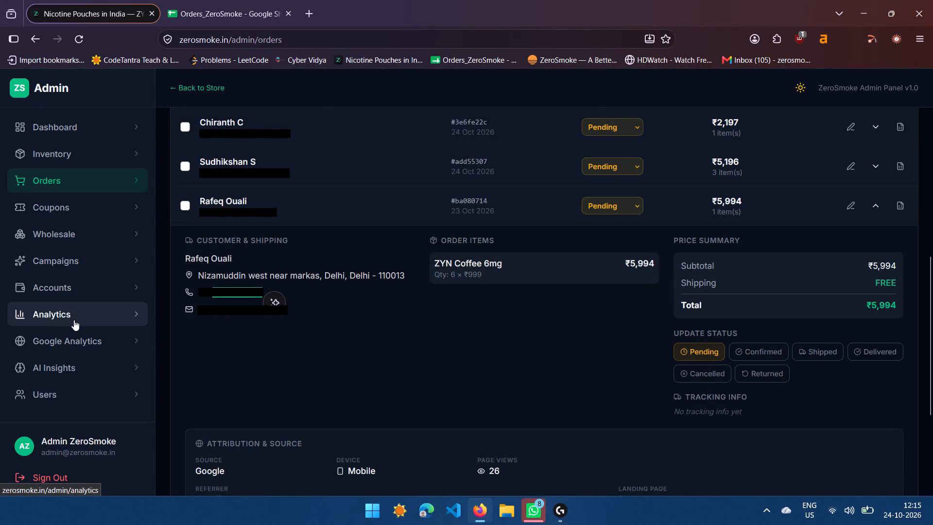
# Open the store's inventory and look through the full product list.
pyautogui.click(85, 151)
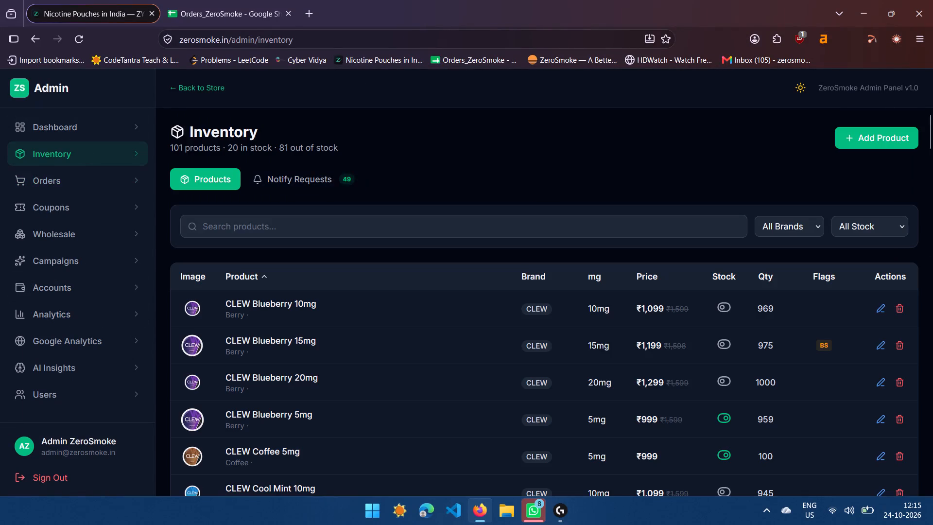
pyautogui.click(336, 225)
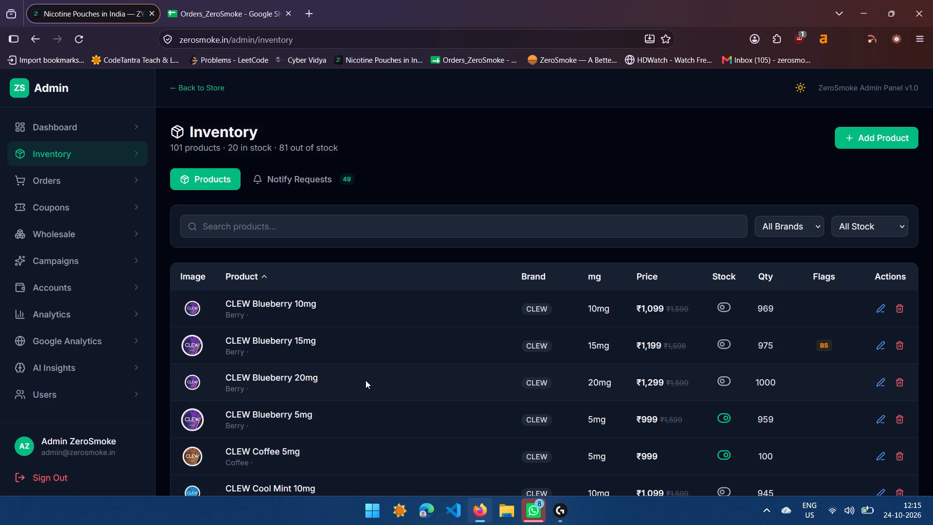
pyautogui.scroll(-1, 365, 380)
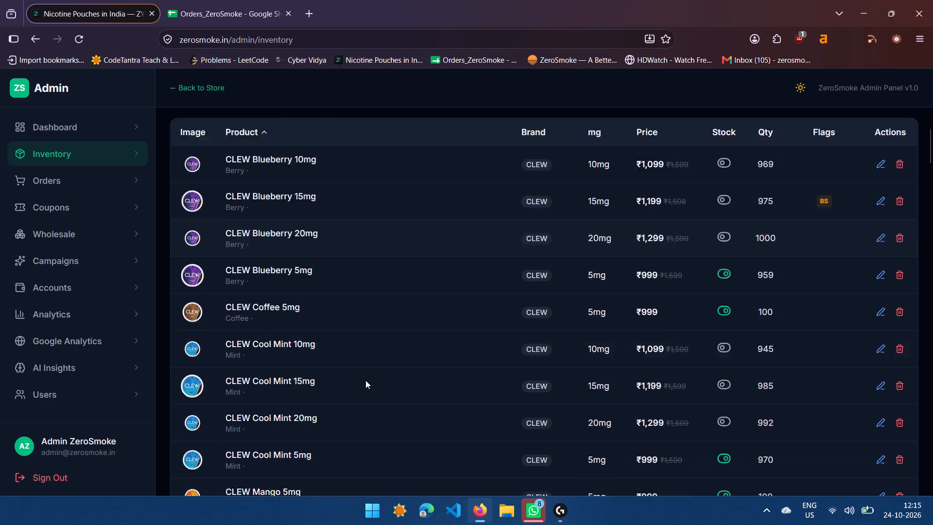
pyautogui.scroll(-9, 365, 380)
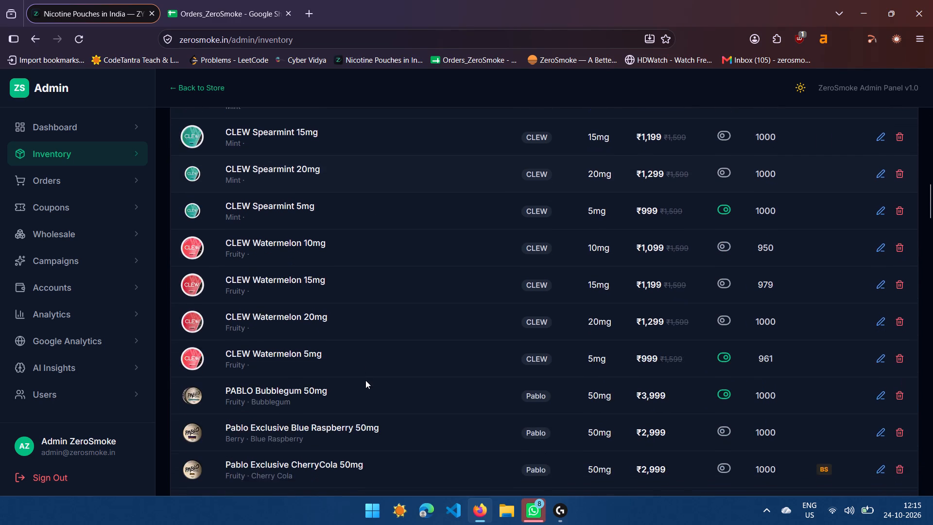
pyautogui.scroll(-3, 365, 380)
pyautogui.scroll(14, 365, 380)
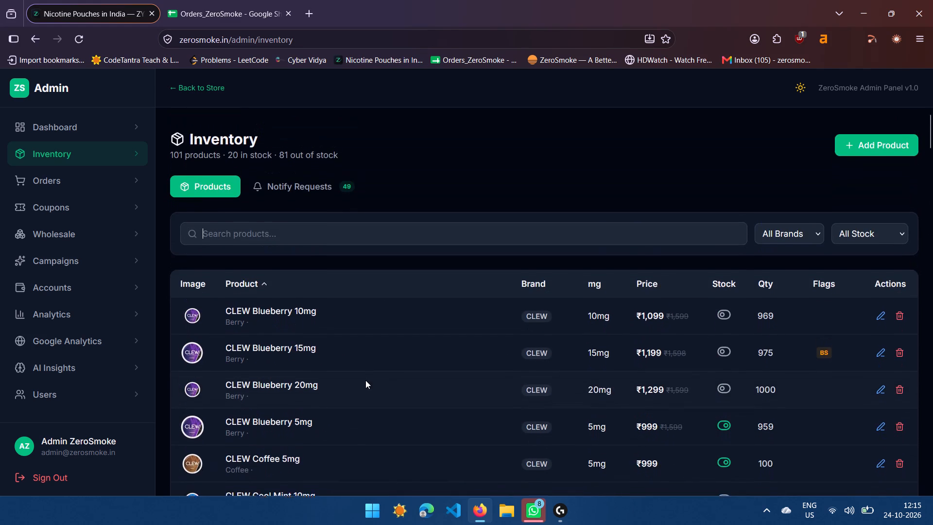
# Filter the inventory to the CLEW brand and examine the flavours, strengths, prices and stock status of its products.
pyautogui.click(785, 226)
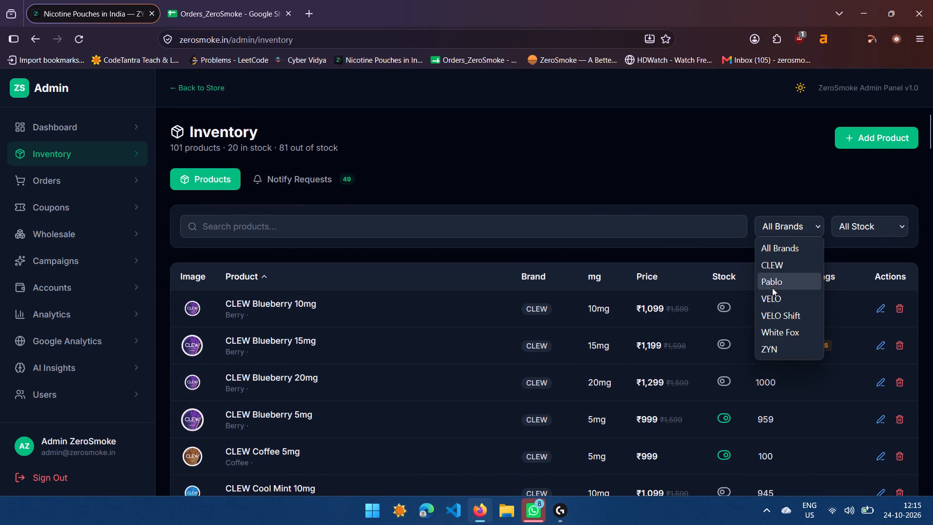
pyautogui.click(767, 264)
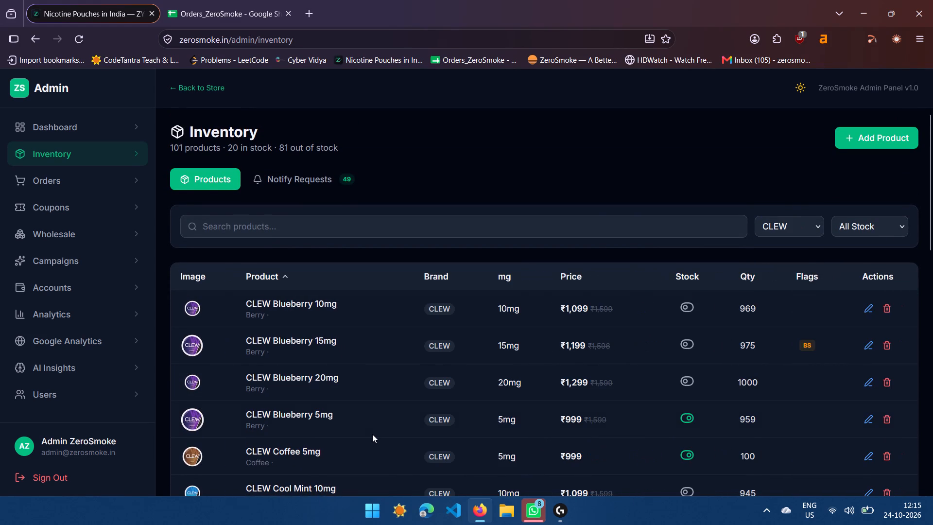
pyautogui.scroll(-8, 372, 434)
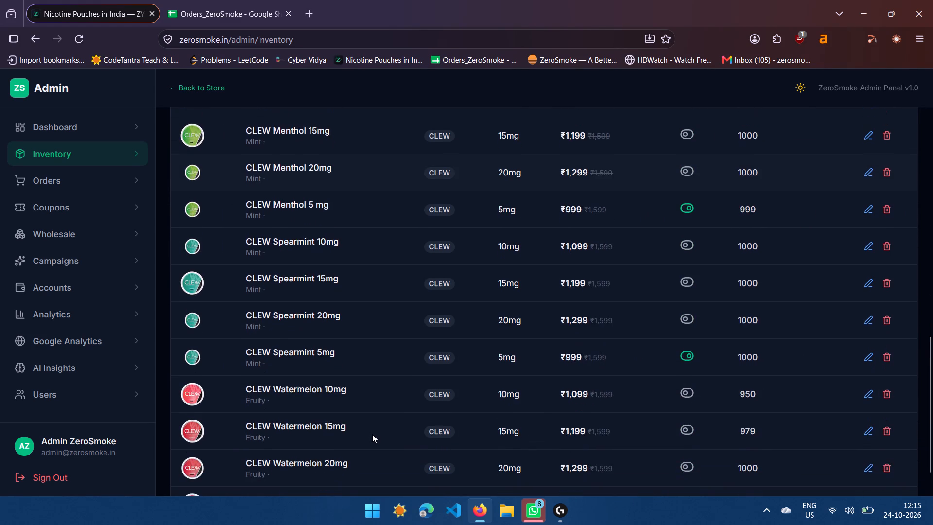
pyautogui.scroll(-3, 372, 434)
pyautogui.scroll(4, 372, 434)
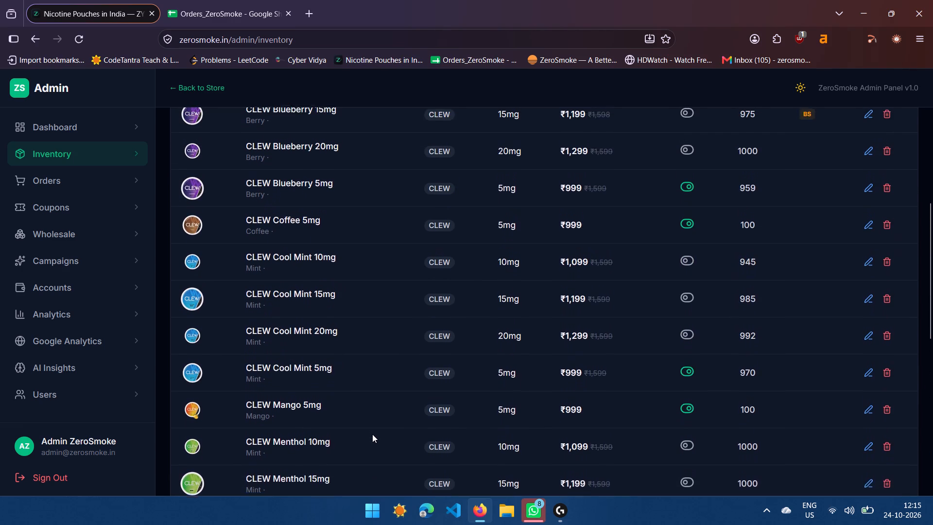
pyautogui.scroll(-5, 413, 219)
pyautogui.scroll(1, 348, 336)
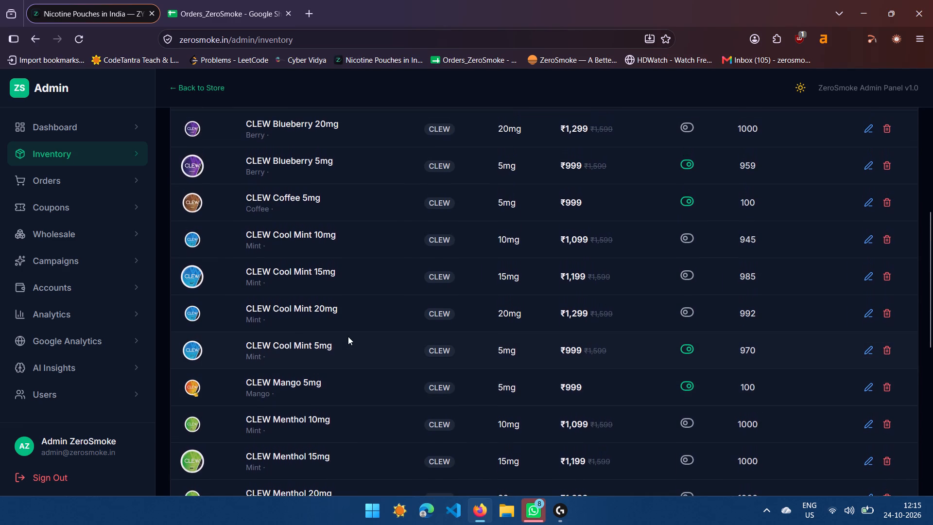
pyautogui.scroll(-1, 348, 336)
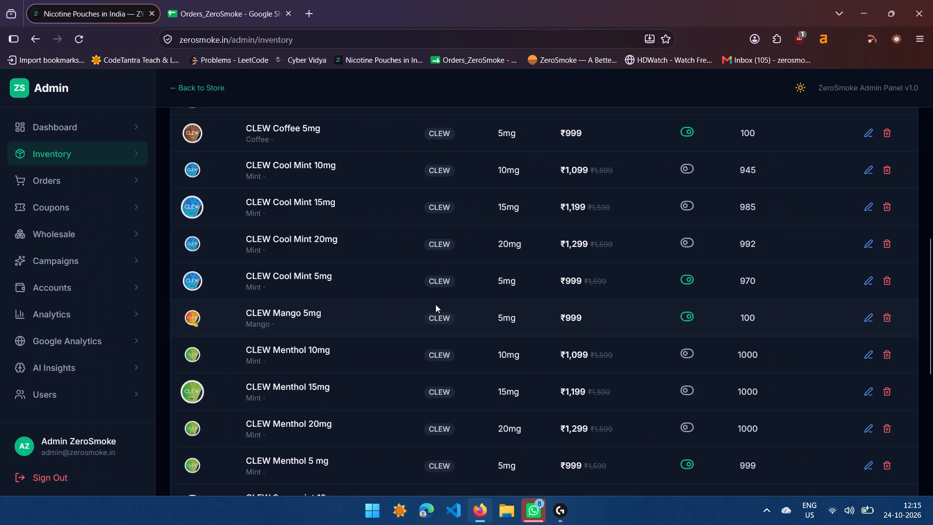
pyautogui.scroll(-4, 435, 304)
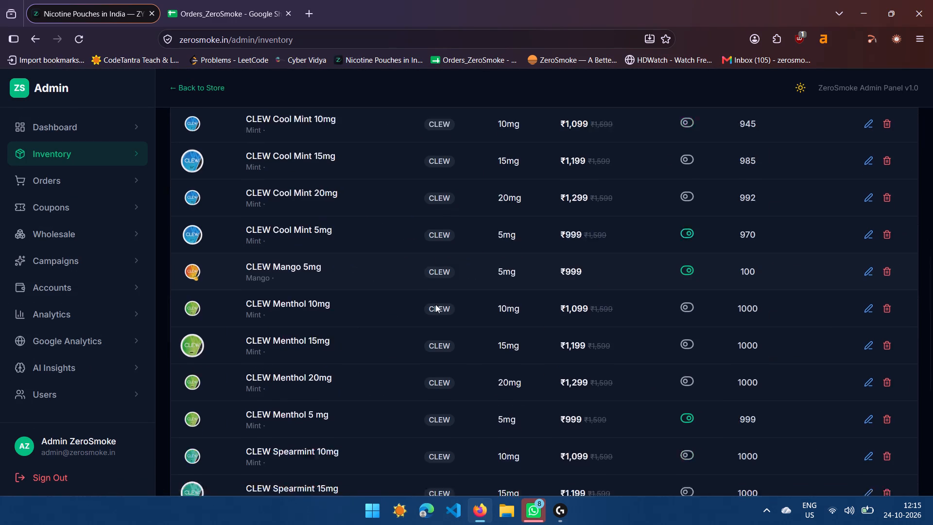
pyautogui.scroll(-3, 435, 304)
pyautogui.scroll(7, 435, 304)
pyautogui.scroll(-2, 435, 304)
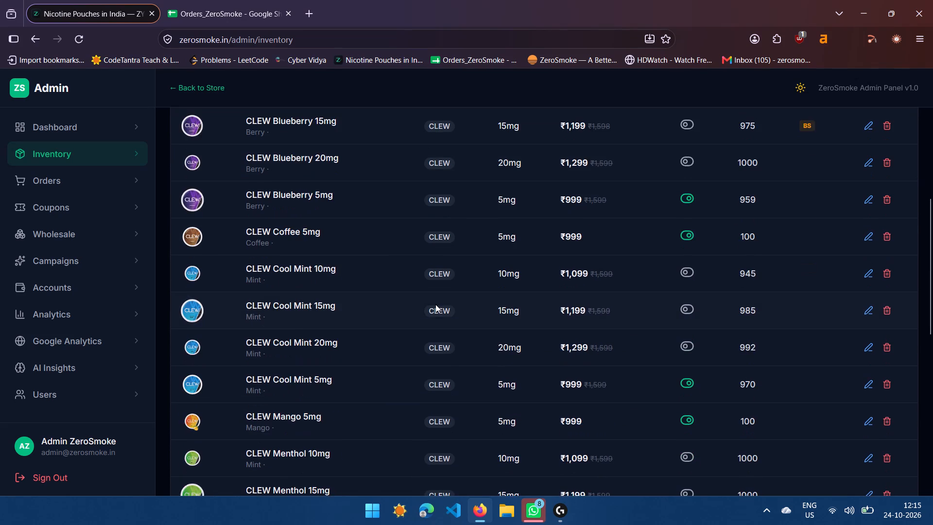
pyautogui.scroll(-2, 435, 304)
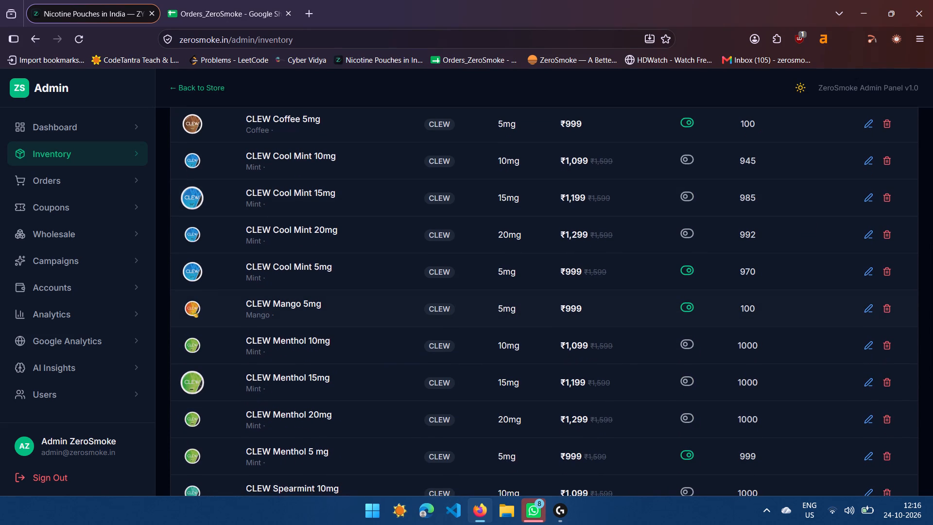
# Search the web for "clew nicotine pouches" in a new tab.
pyautogui.hotkey('ctrl', 't')
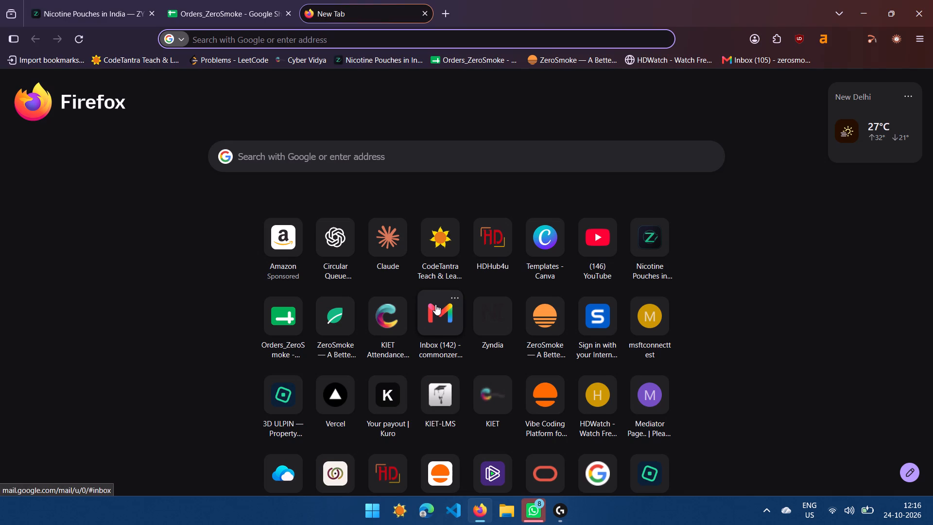
pyautogui.write('clew')
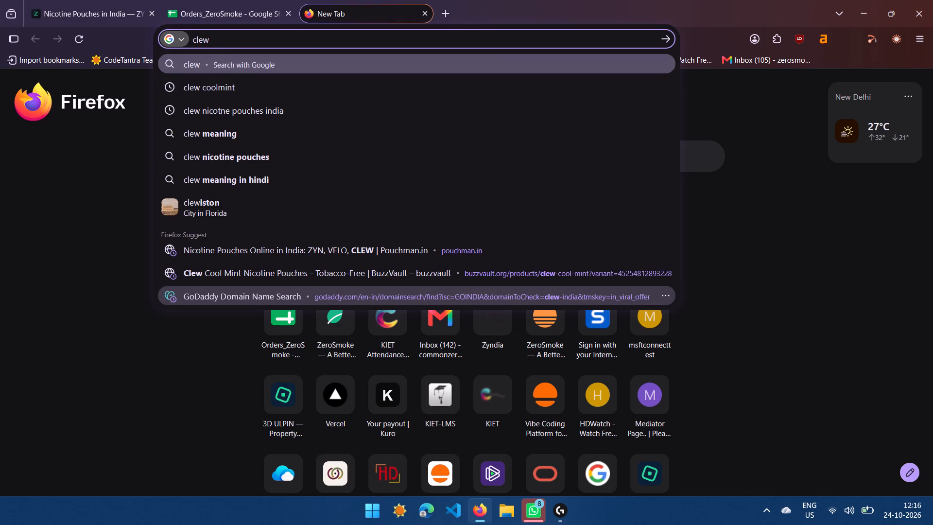
pyautogui.press('space')
pyautogui.write('nicotine pouches')
pyautogui.press('Return')
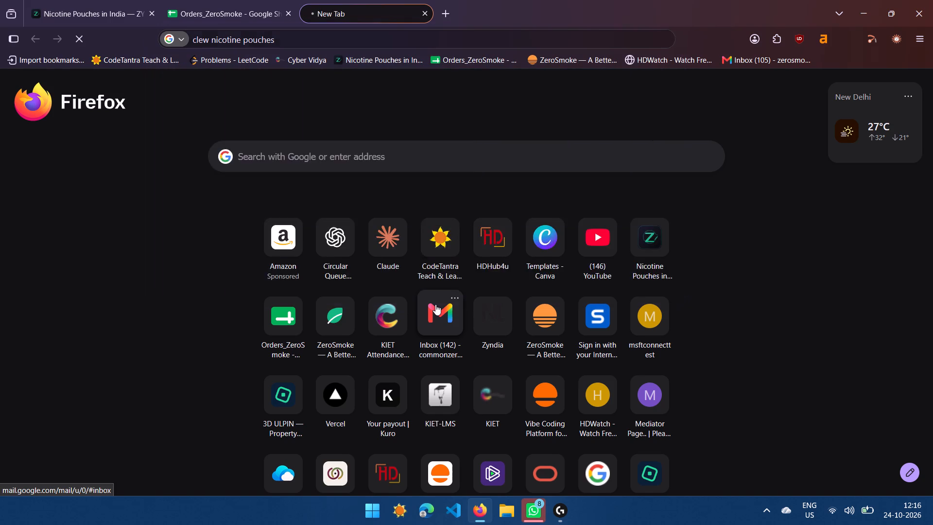
# Open the clewpouches.com search result "CLEW Watermelon Flavour" in a separate tab and switch to it.
pyautogui.scroll(-7, 136, 380)
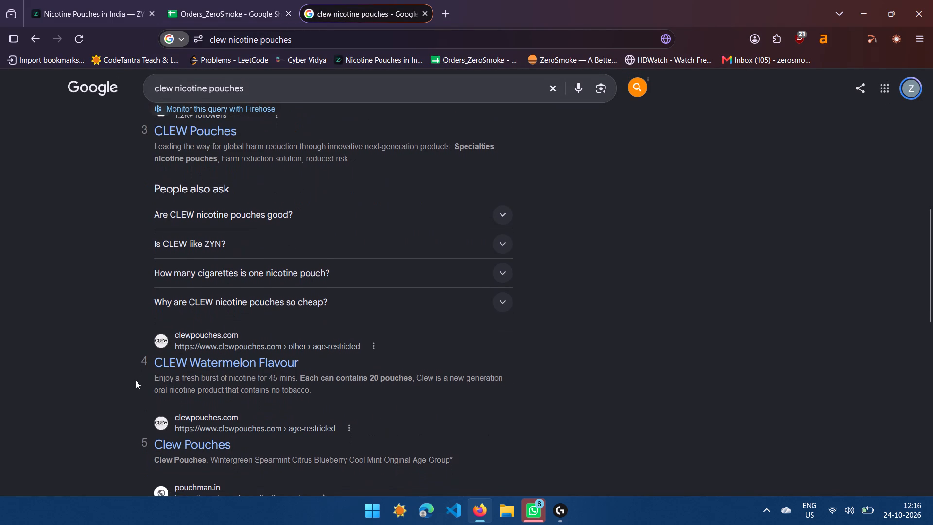
pyautogui.scroll(-1, 136, 380)
pyautogui.rightClick(203, 325)
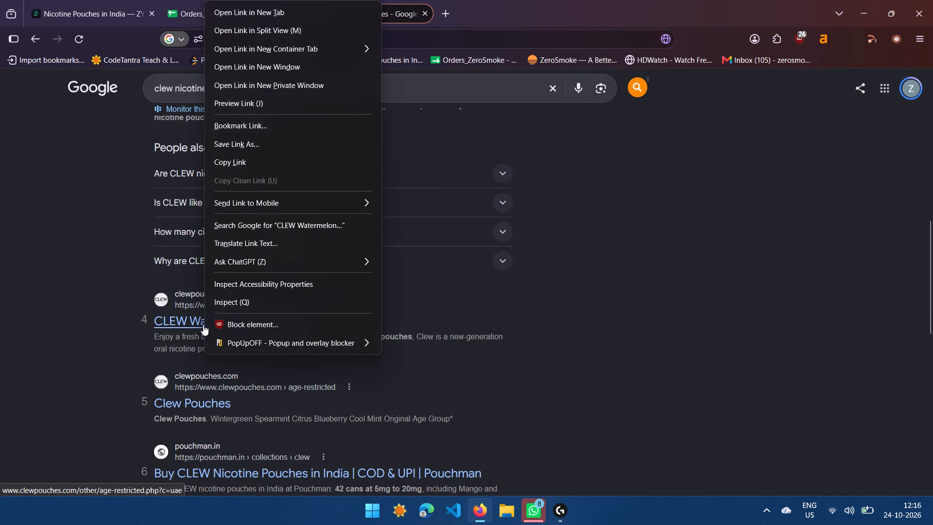
pyautogui.click(265, 11)
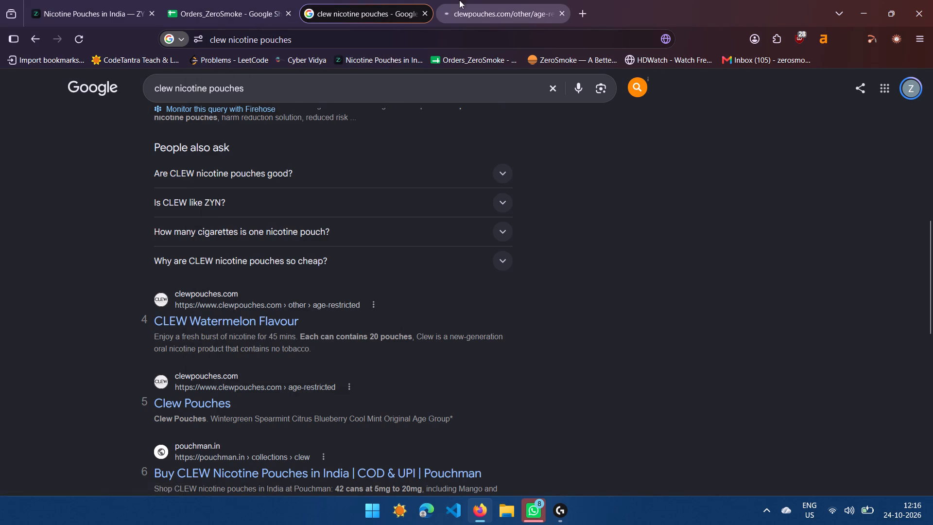
pyautogui.click(482, 3)
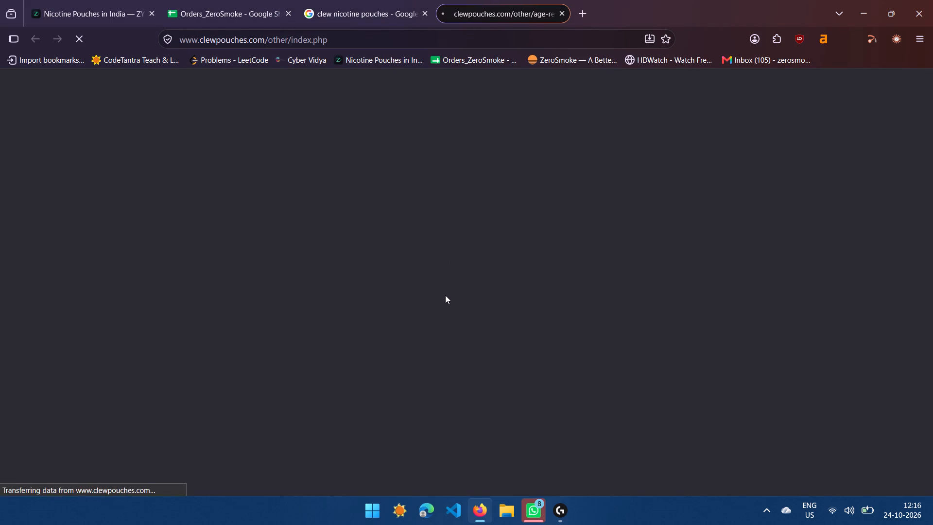
# Look through the CLEW homepage from the featured products to the contact form, including its CLEW Collection section.
pyautogui.scroll(-2, 445, 295)
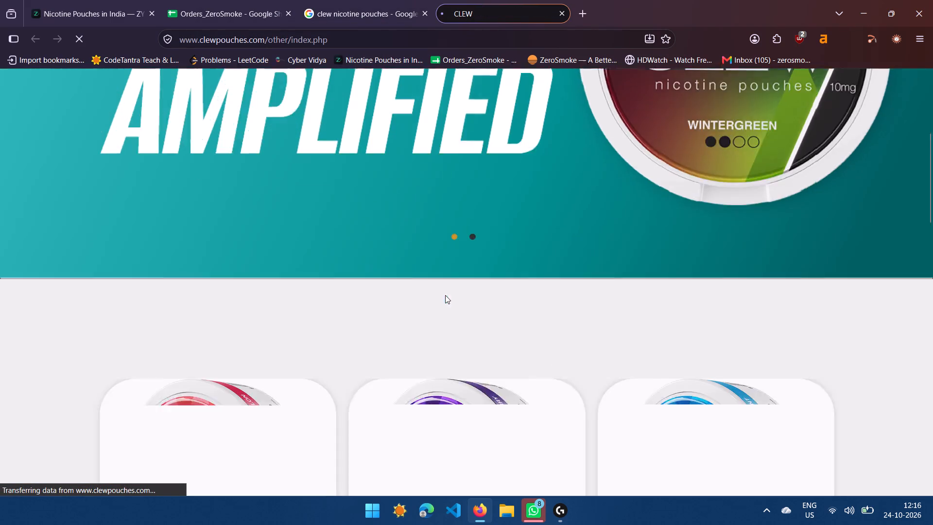
pyautogui.scroll(-3, 445, 295)
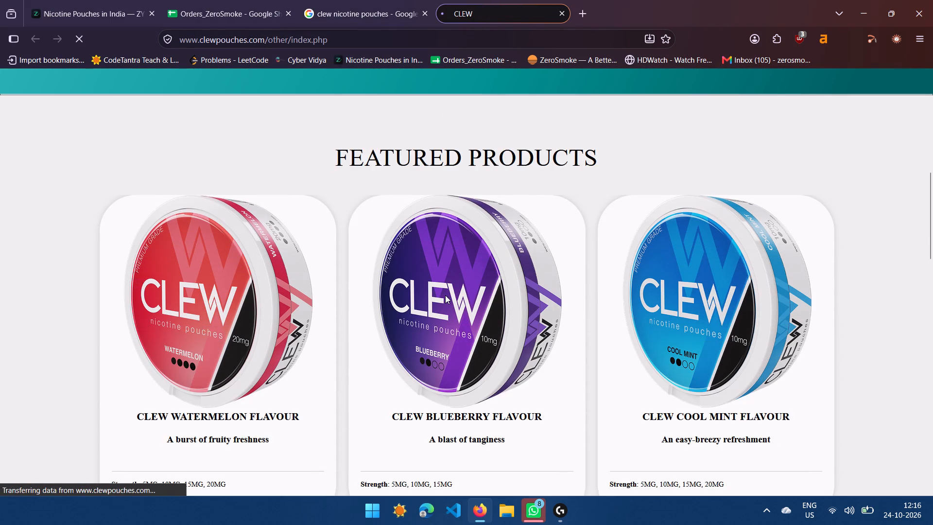
pyautogui.scroll(-2, 445, 295)
pyautogui.scroll(6, 429, 152)
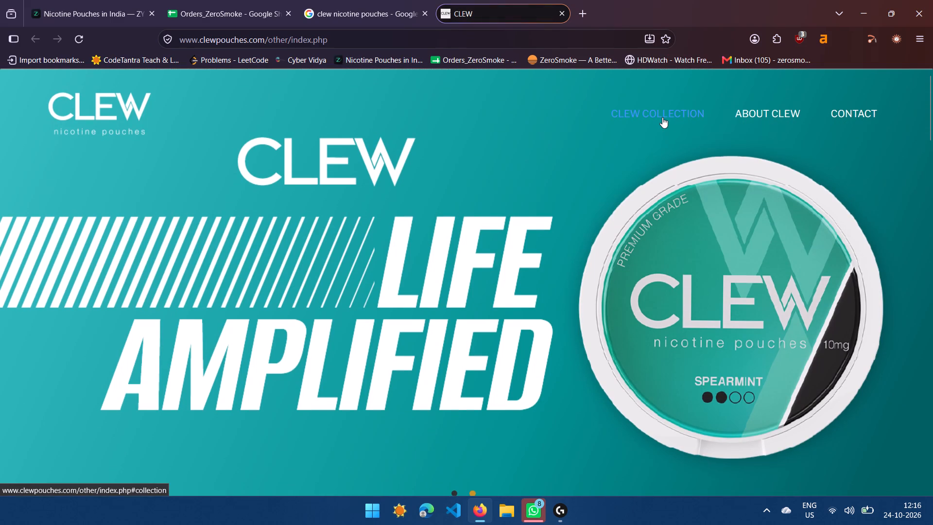
pyautogui.click(662, 117)
pyautogui.scroll(-3, 504, 279)
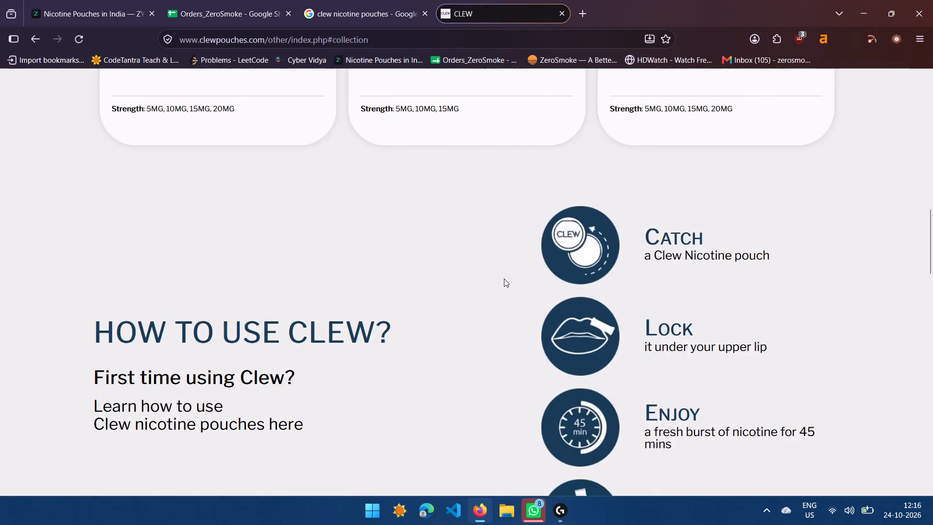
pyautogui.scroll(-15, 504, 279)
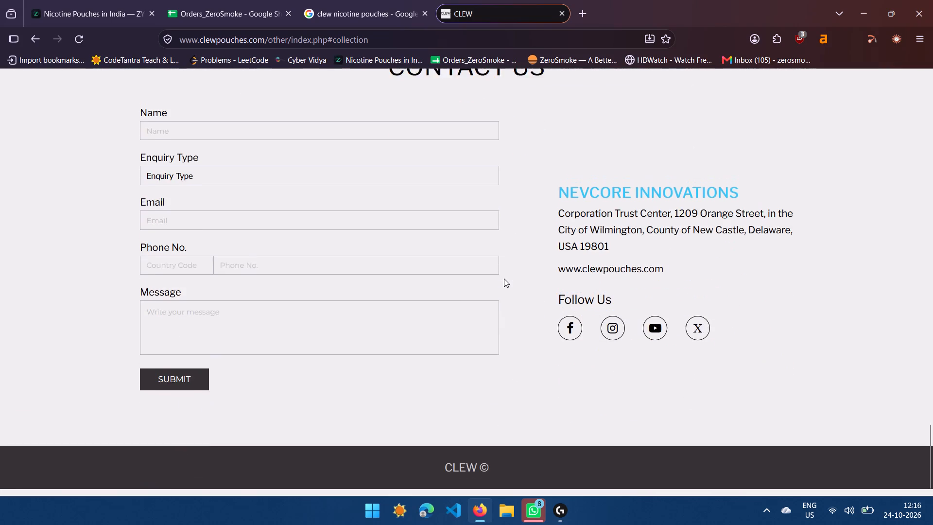
pyautogui.scroll(10, 504, 279)
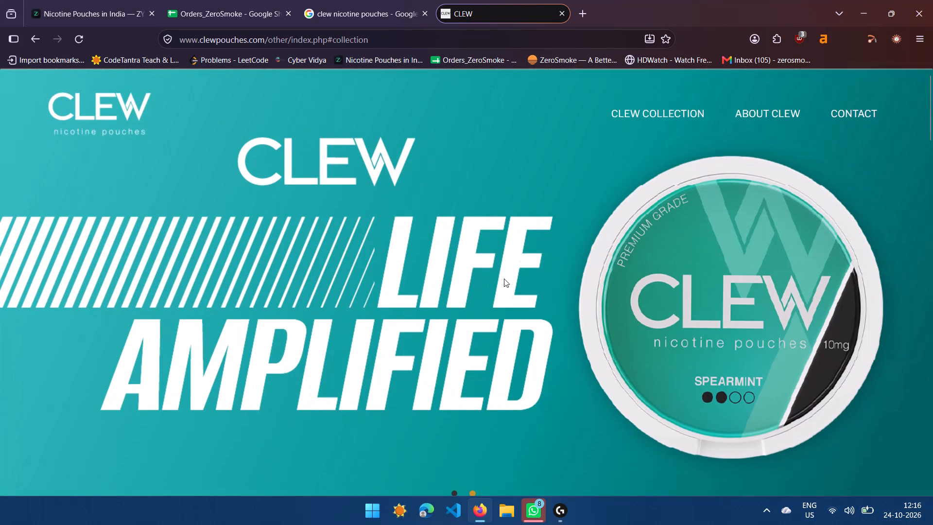
# Examine the featured CLEW products, advancing the carousel from Watermelon through to the Coffee, Menthol and Spearmint flavours.
pyautogui.rightClick(695, 267)
pyautogui.click(684, 312)
pyautogui.scroll(-4, 684, 312)
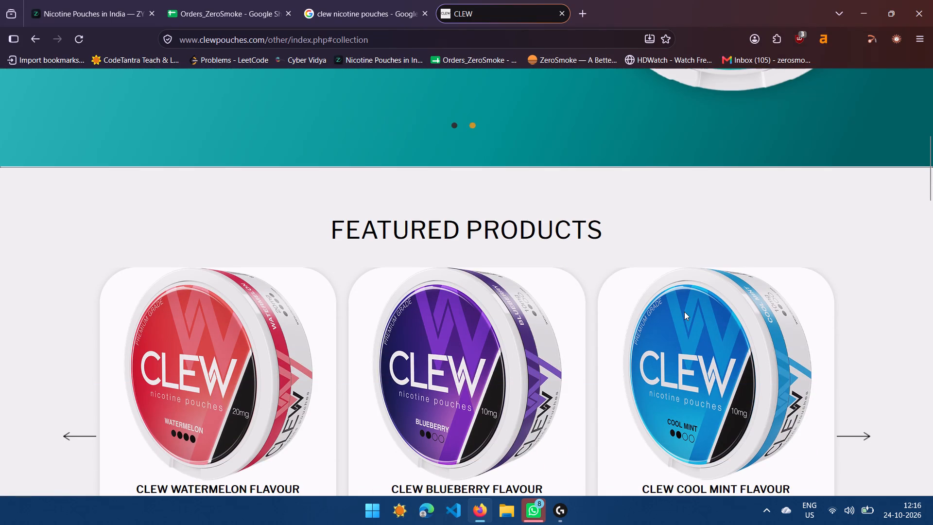
pyautogui.scroll(-2, 684, 312)
pyautogui.click(782, 276)
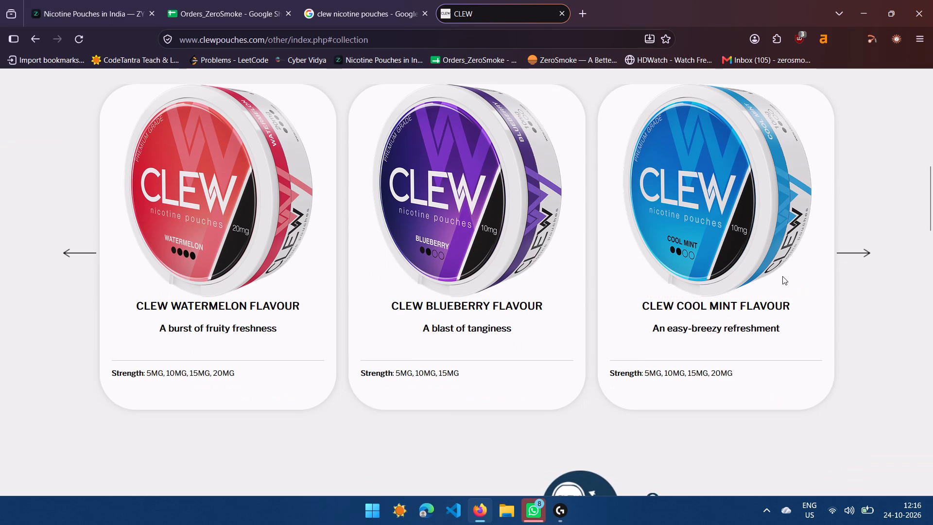
pyautogui.doubleClick(720, 252)
pyautogui.click(712, 311)
pyautogui.click(846, 253)
pyautogui.click(846, 253)
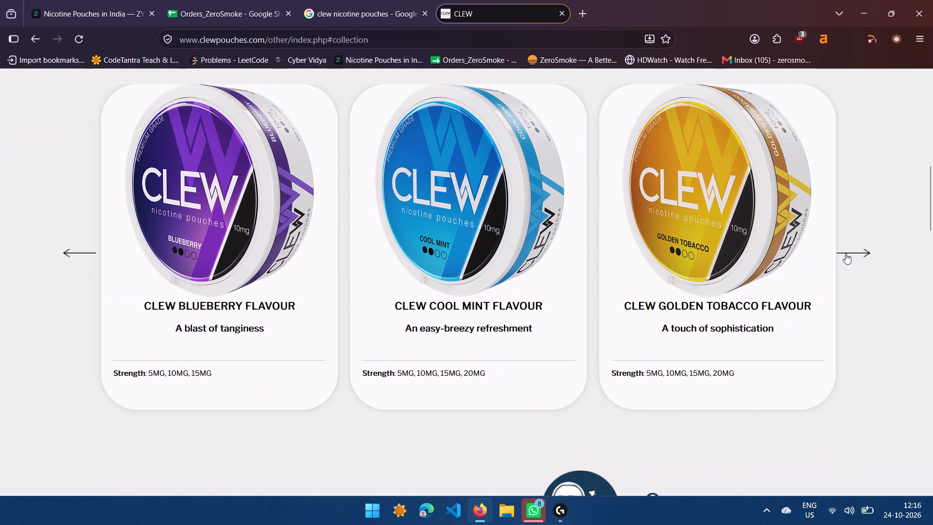
pyautogui.click(846, 253)
pyautogui.tripleClick(846, 253)
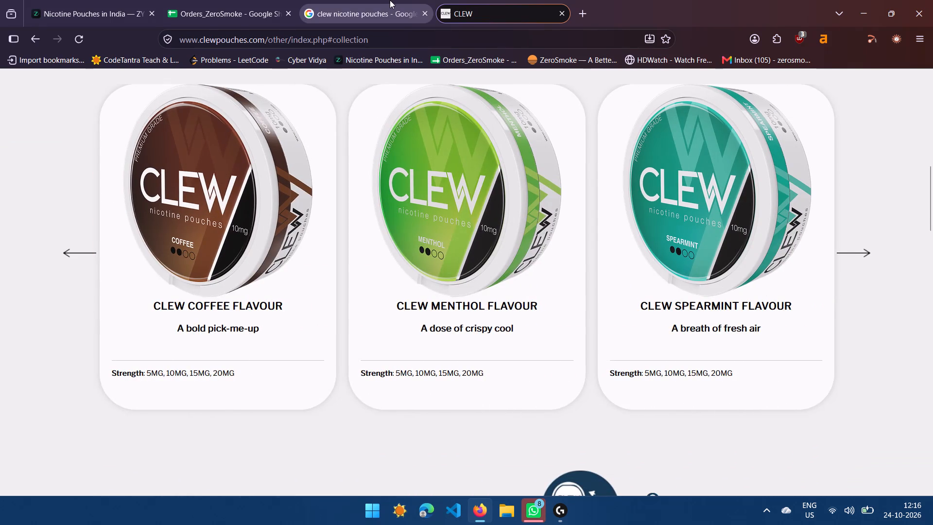
# Return to the "clew nicotine pouches" search results and look through the results further down.
pyautogui.click(390, 0)
pyautogui.scroll(-2, 324, 270)
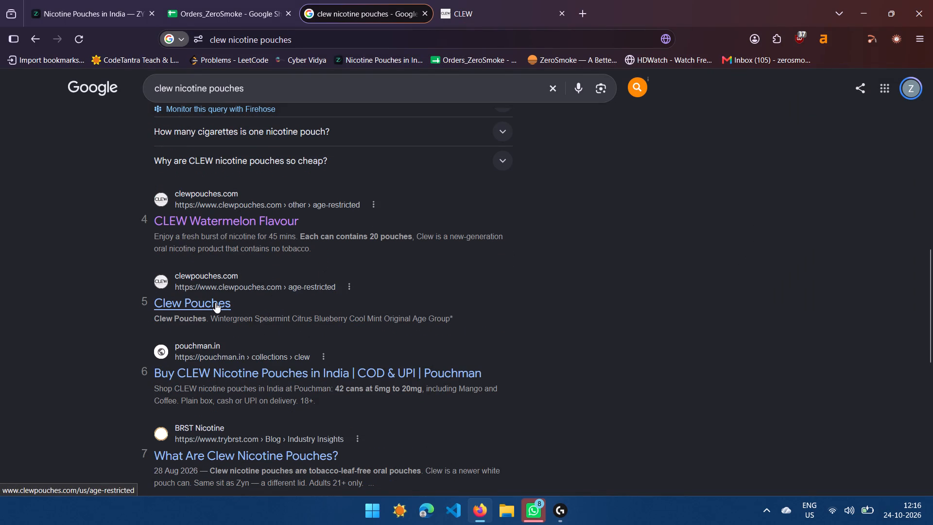
pyautogui.scroll(-1, 215, 302)
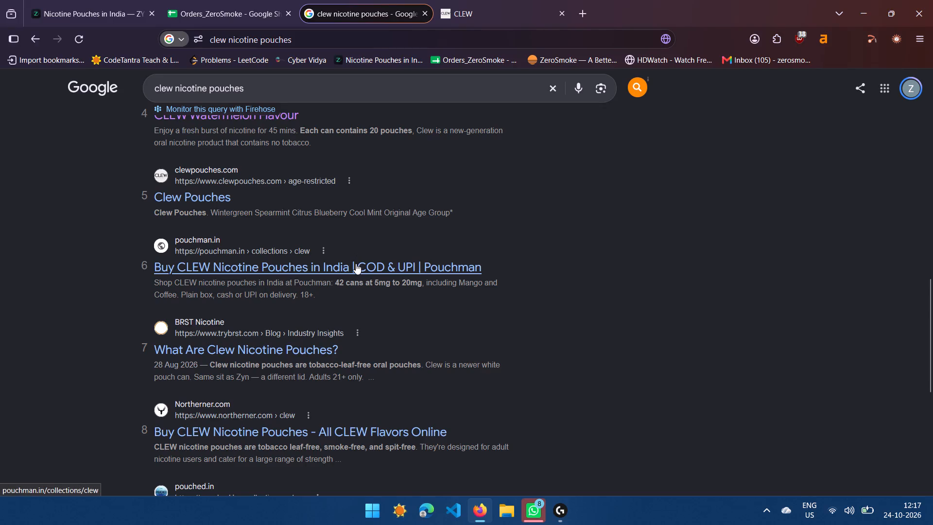
# Search Google in a new tab for "site:pouchman.in".
pyautogui.click(576, 13)
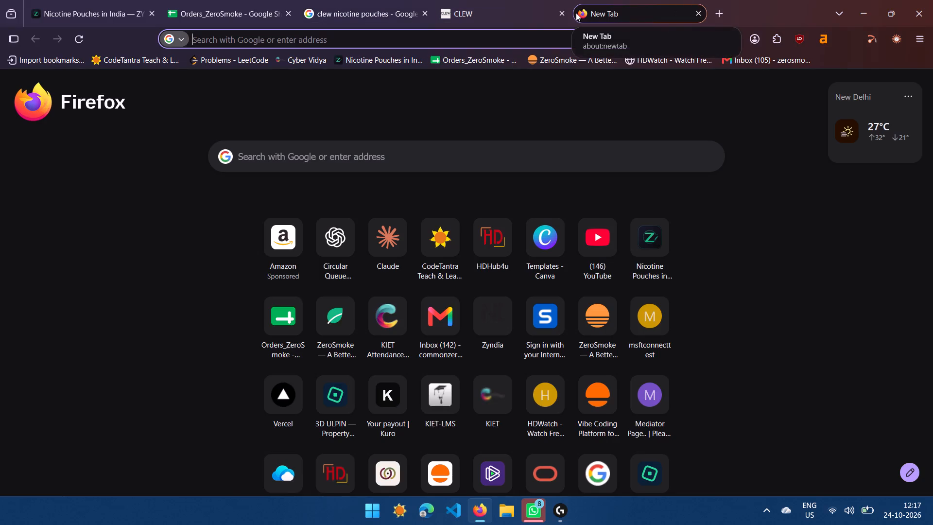
pyautogui.write('site:')
pyautogui.write('pouchman')
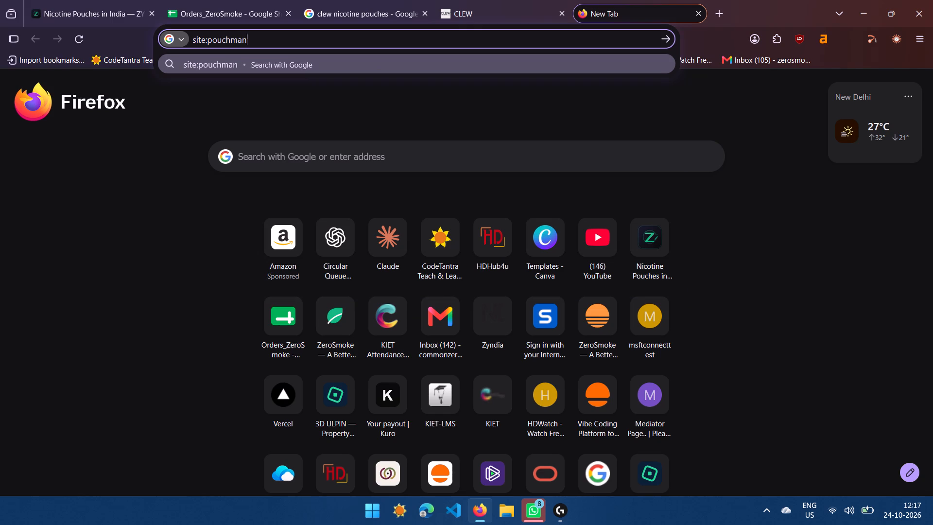
pyautogui.write('.in')
pyautogui.press('Return')
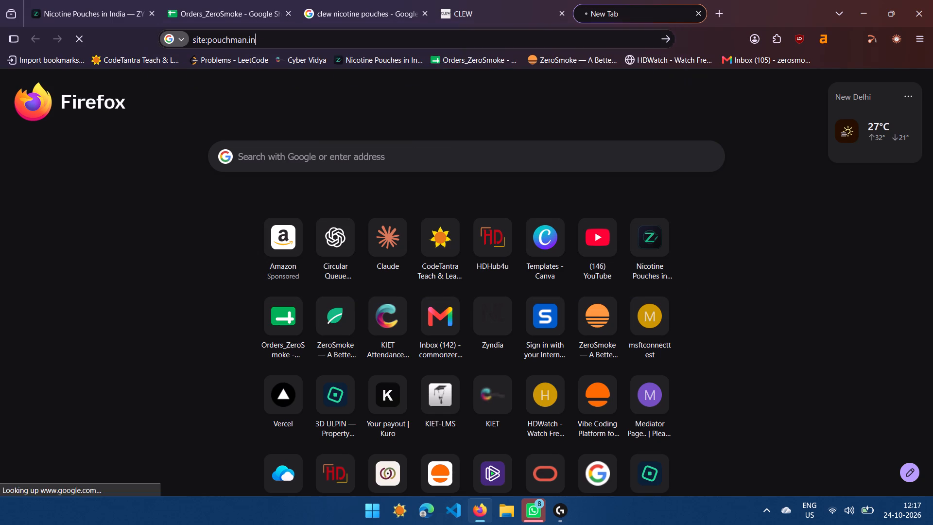
# Look through the pouchman.in search results and open "GLITCH Nicotine Pouches in India".
pyautogui.scroll(-14, 232, 270)
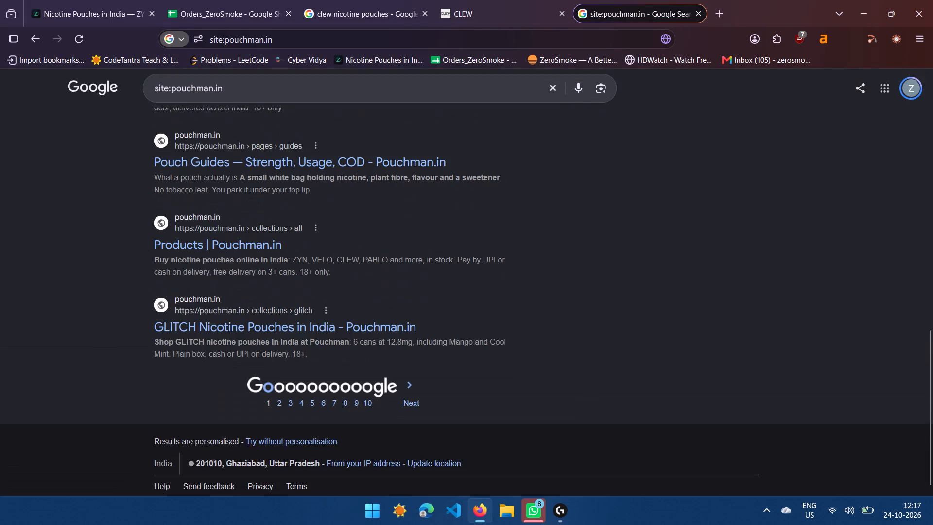
pyautogui.scroll(-2, 232, 270)
pyautogui.scroll(5, 421, 209)
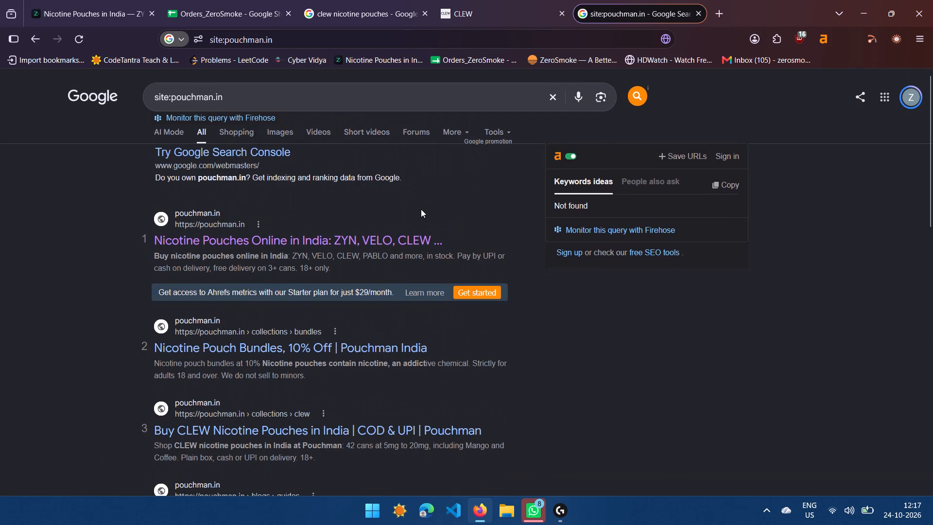
pyautogui.scroll(-5, 421, 209)
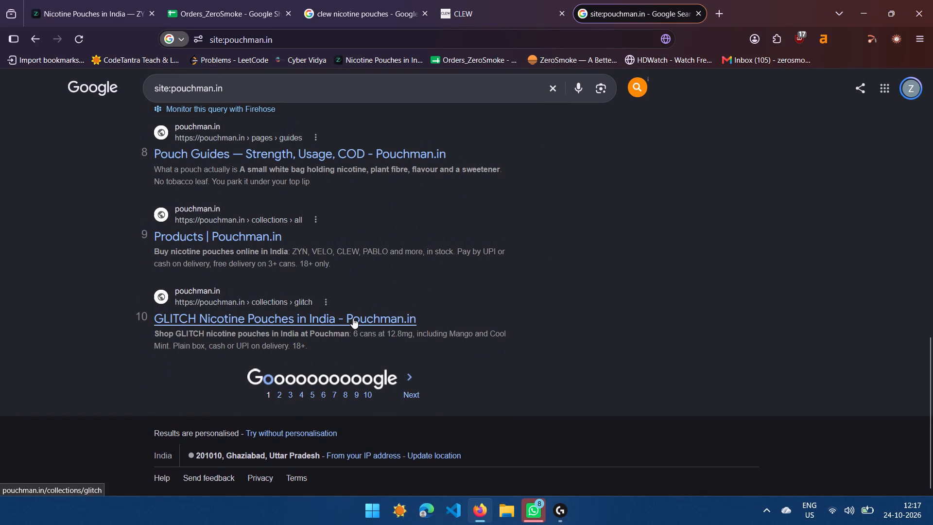
pyautogui.click(272, 308)
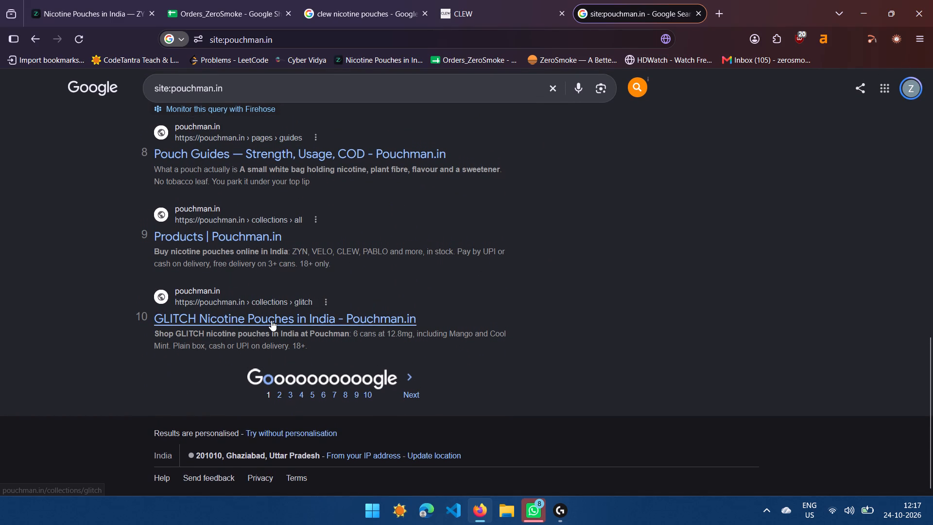
pyautogui.click(271, 320)
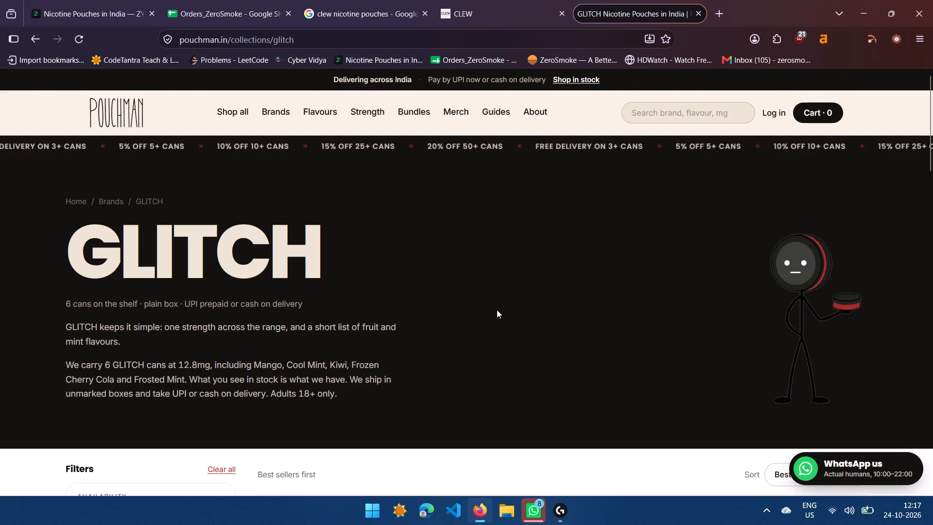
# Look through the Pouchman GLITCH collection page down to the footer and return to its heading.
pyautogui.scroll(-11, 497, 310)
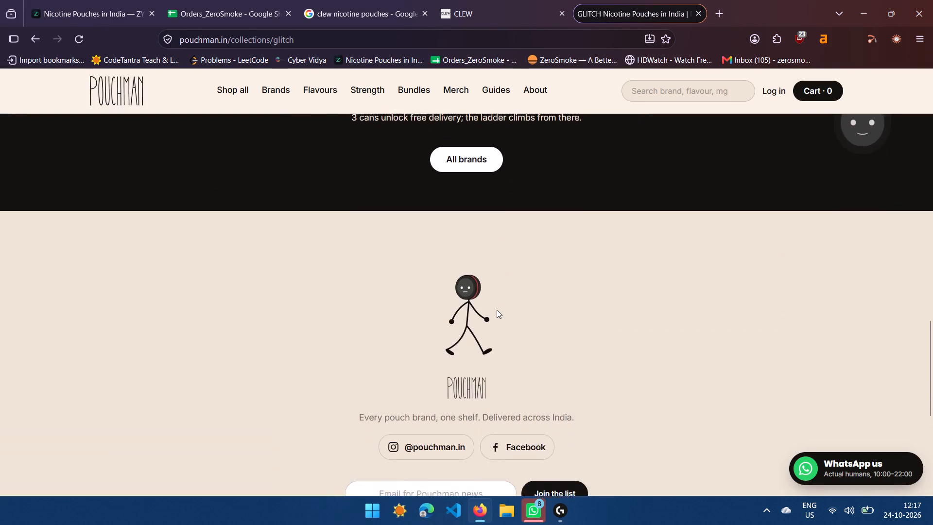
pyautogui.scroll(-3, 497, 310)
pyautogui.scroll(8, 497, 310)
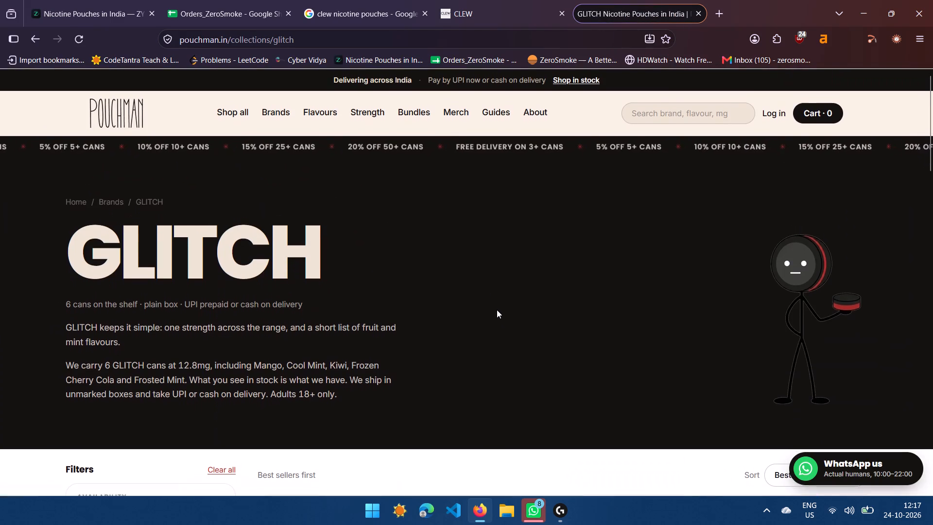
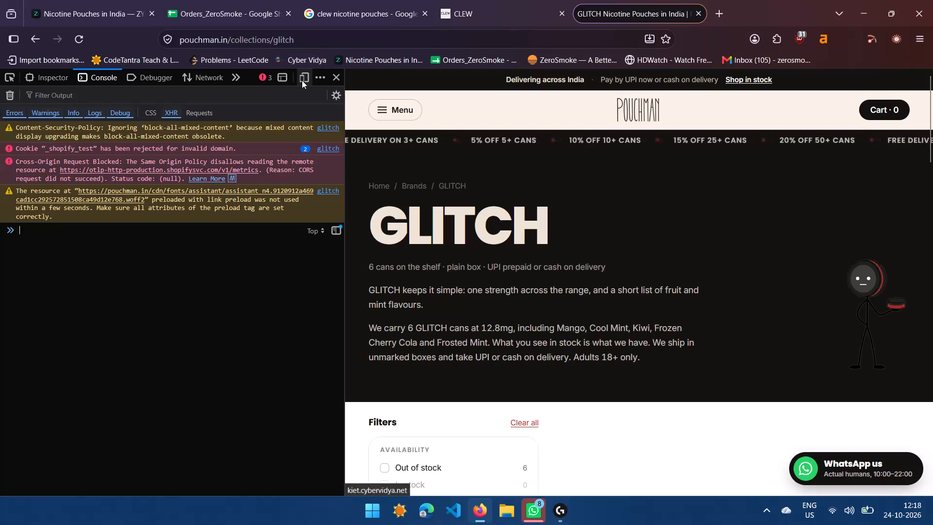
# Preview the GLITCH collection page in responsive design mode with a 480 × 645 viewport and look through it to the footer.
pyautogui.click(302, 80)
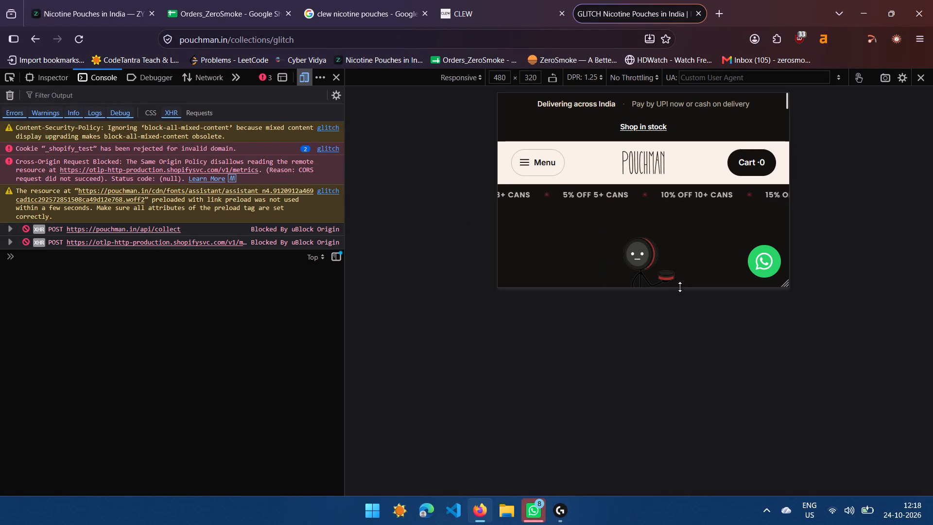
pyautogui.moveTo(680, 288); pyautogui.dragTo(695, 440)
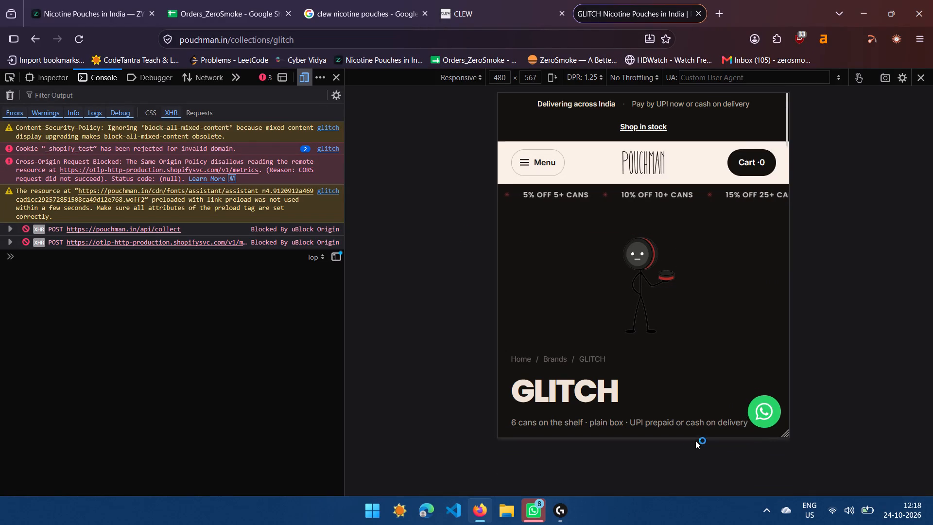
pyautogui.moveTo(695, 440); pyautogui.dragTo(700, 486)
pyautogui.scroll(-3, 681, 284)
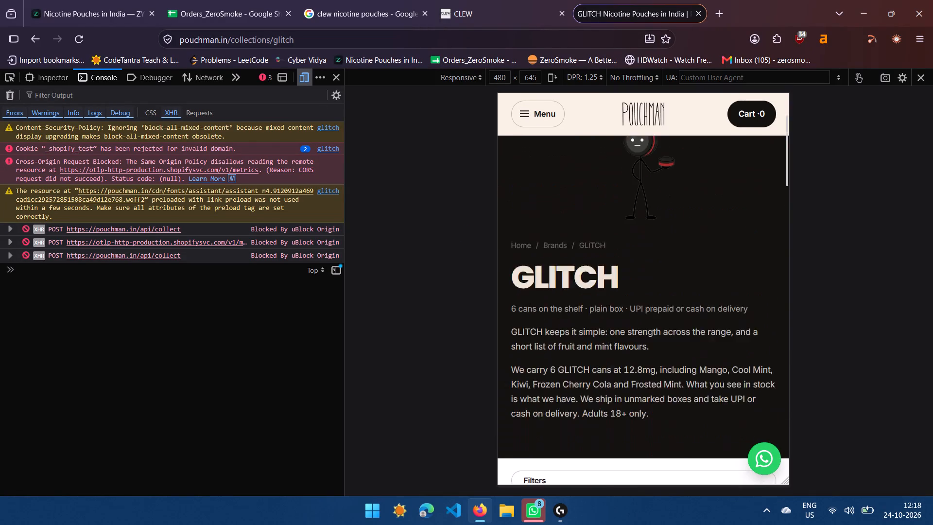
pyautogui.scroll(-8, 681, 284)
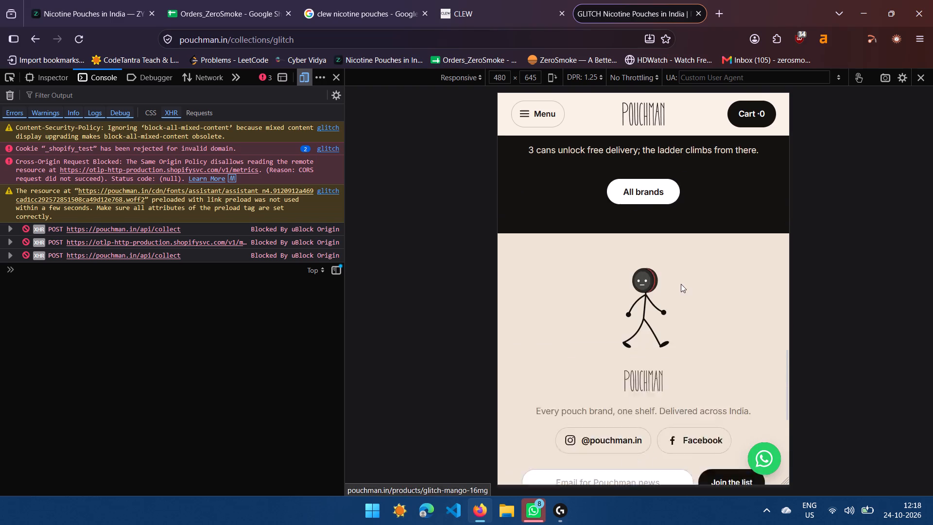
pyautogui.scroll(-1, 681, 284)
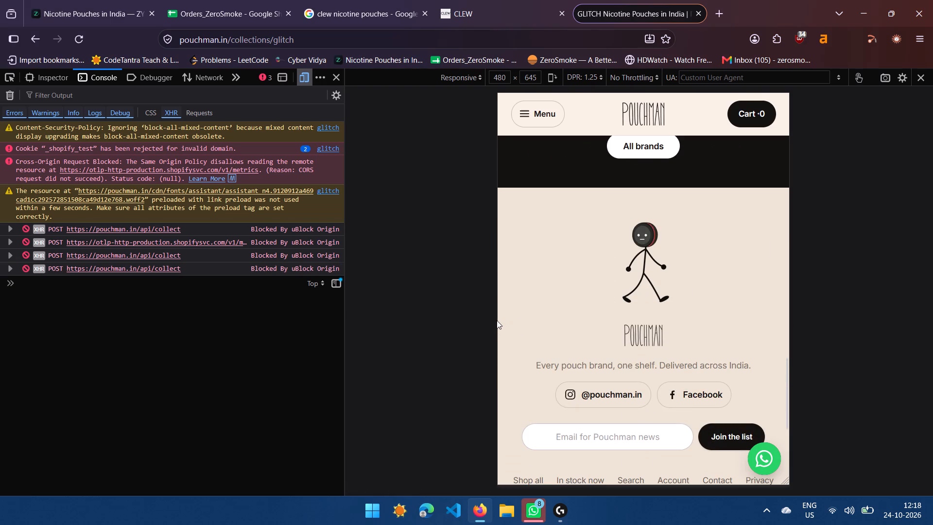
# Compare the GLITCH page's footer in the normal and responsive views, then return to the page heading in responsive view.
pyautogui.click(300, 82)
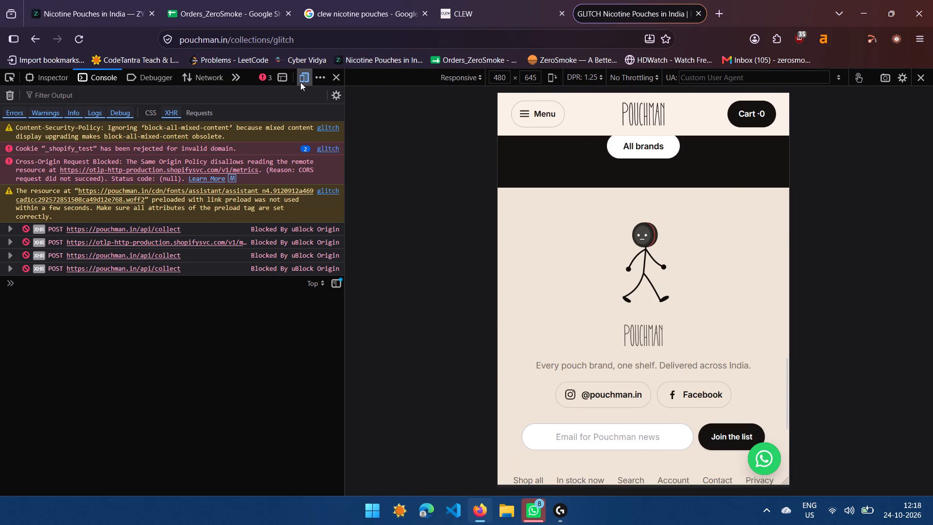
pyautogui.click(305, 74)
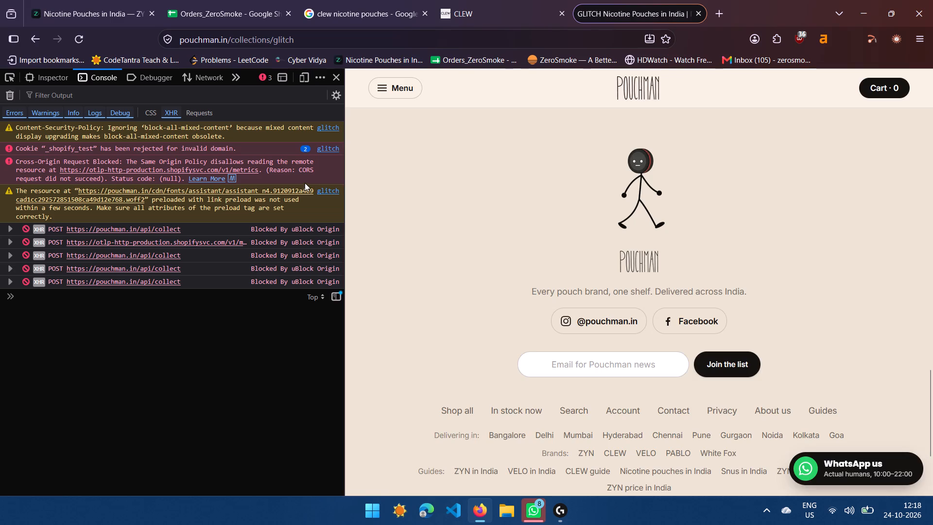
pyautogui.click(303, 83)
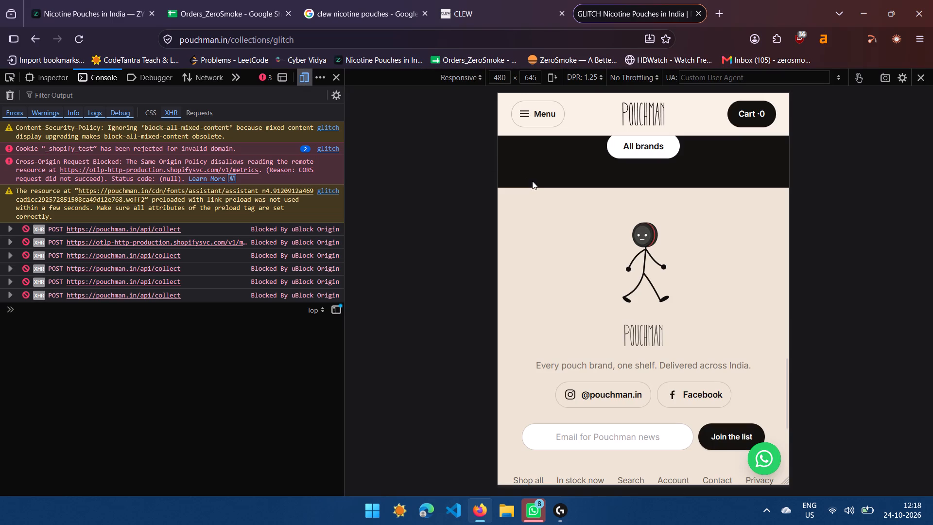
pyautogui.scroll(-2, 563, 278)
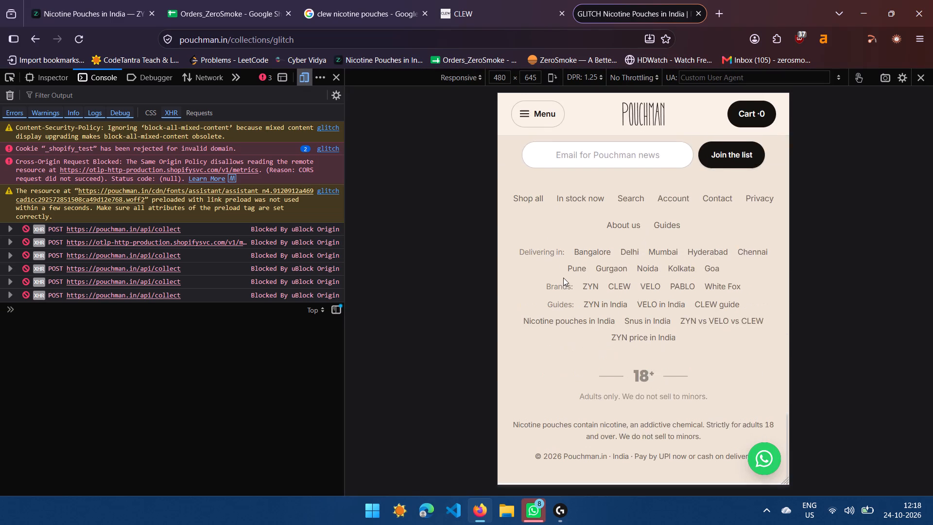
pyautogui.scroll(-2, 563, 278)
pyautogui.scroll(5, 563, 278)
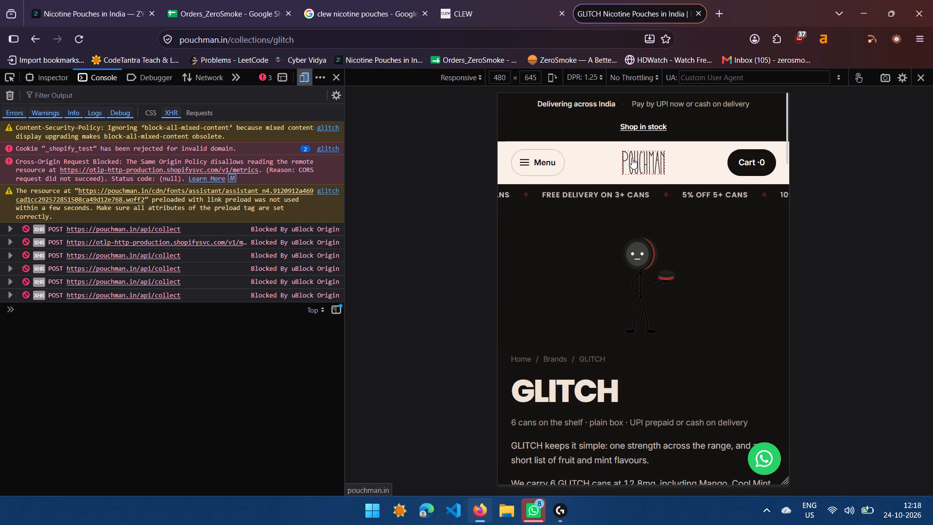
# Open the Pouchman homepage in the responsive view and browse its "In stock now" product carousel in both directions.
pyautogui.click(632, 158)
pyautogui.scroll(-2, 672, 365)
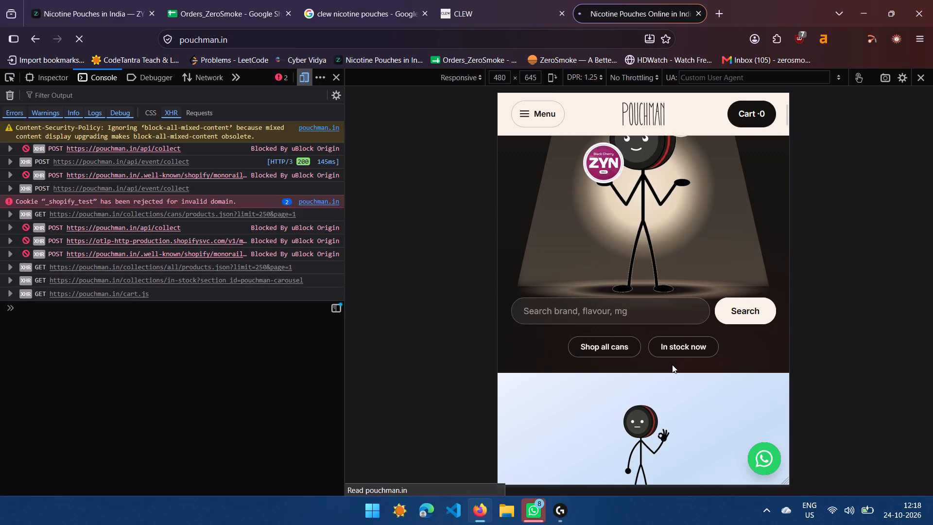
pyautogui.scroll(-2, 672, 365)
pyautogui.scroll(3, 672, 365)
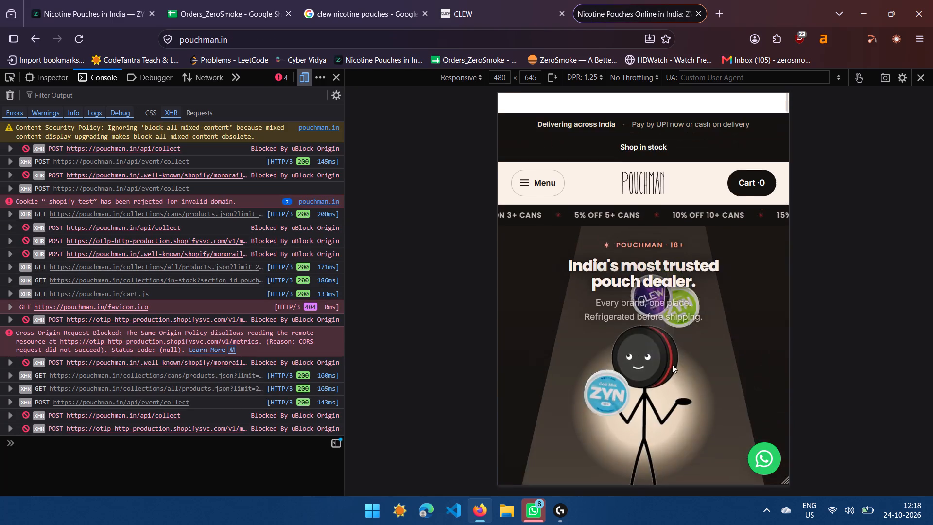
pyautogui.scroll(-7, 672, 365)
pyautogui.hscroll(-7, 734, 310)
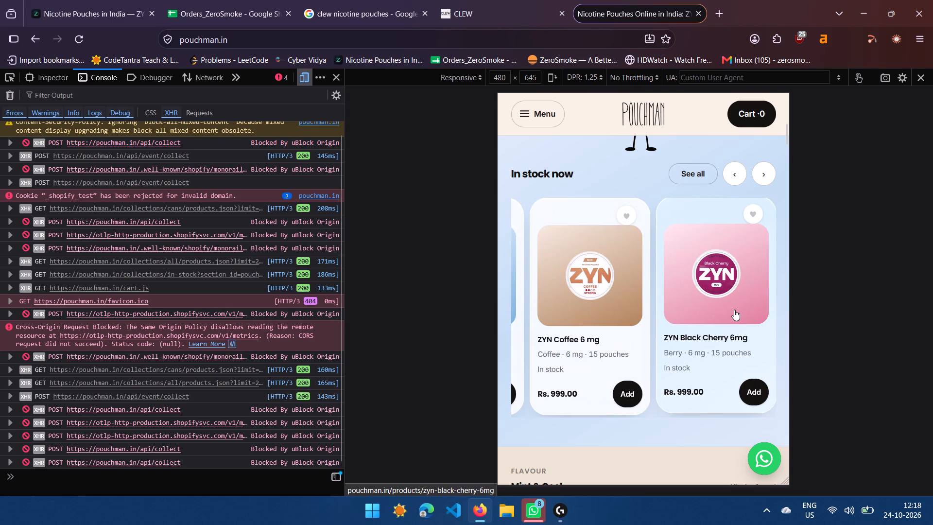
pyautogui.hscroll(-4, 734, 310)
pyautogui.hscroll(-2, 664, 303)
pyautogui.hscroll(4, 664, 303)
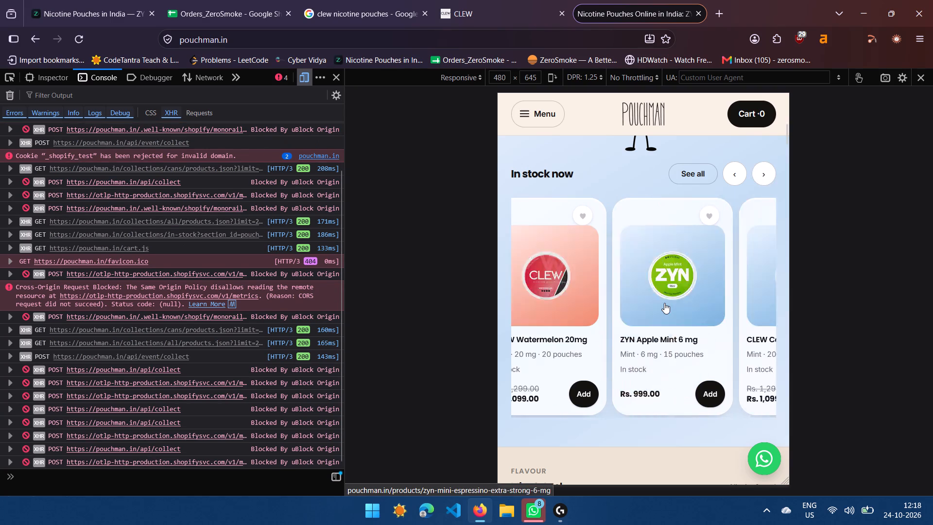
pyautogui.hscroll(3, 664, 303)
# Look through the rest of the Pouchman homepage, from the flavour and bundle sections to the footer, and return to its top.
pyautogui.scroll(-4, 664, 303)
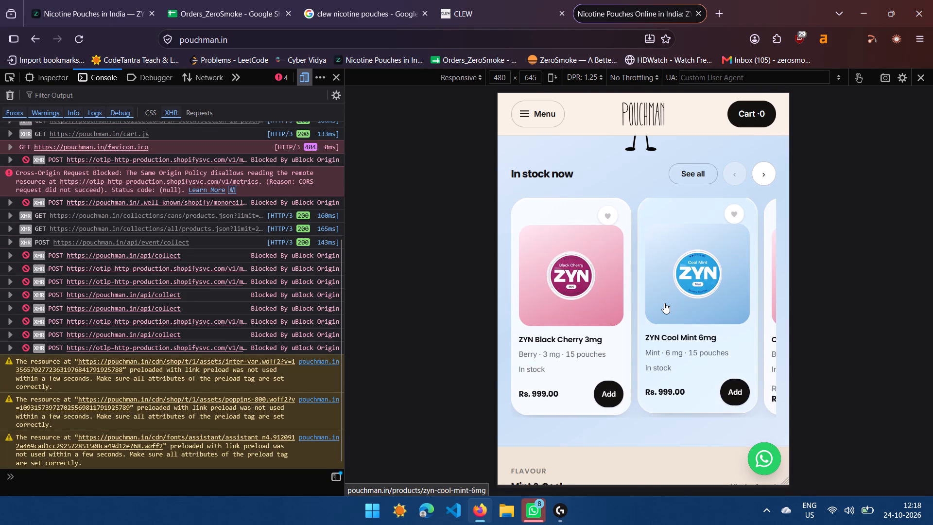
pyautogui.scroll(-4, 664, 303)
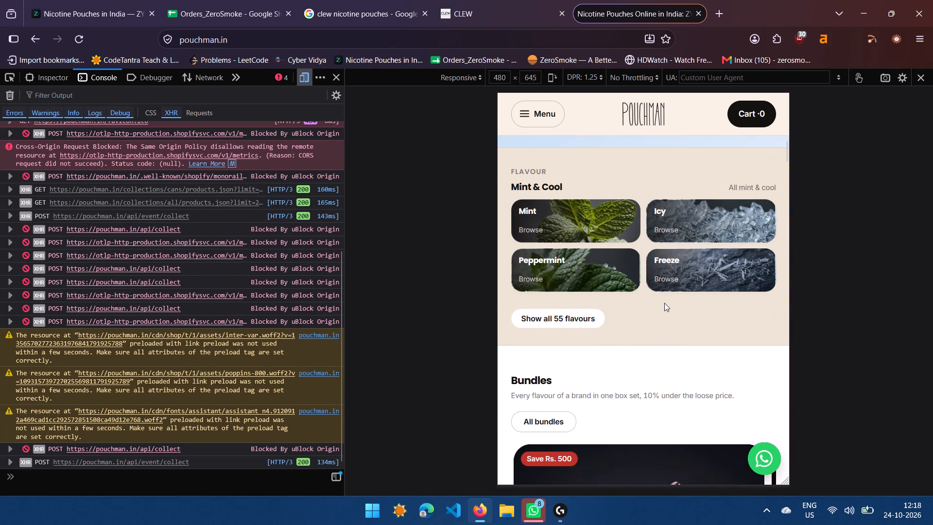
pyautogui.scroll(-13, 664, 303)
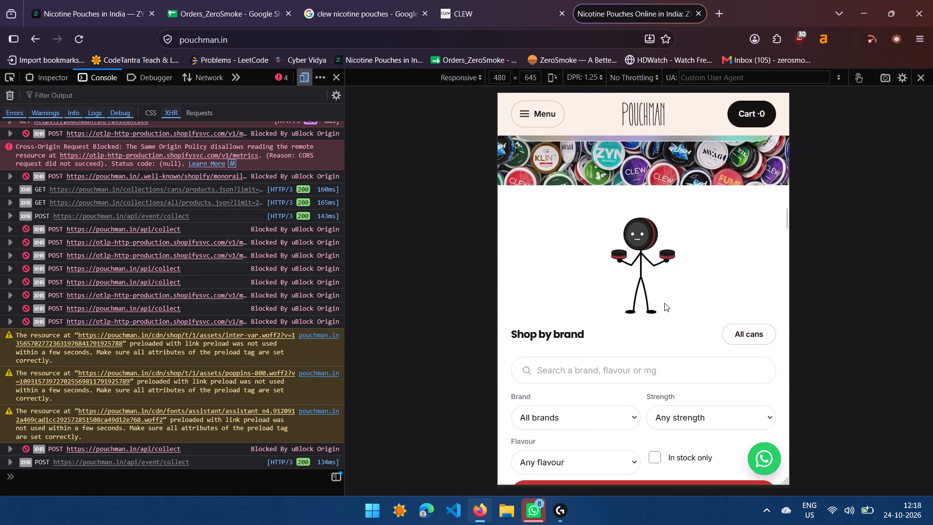
pyautogui.scroll(-2, 664, 303)
pyautogui.scroll(1, 664, 303)
pyautogui.scroll(-8, 664, 303)
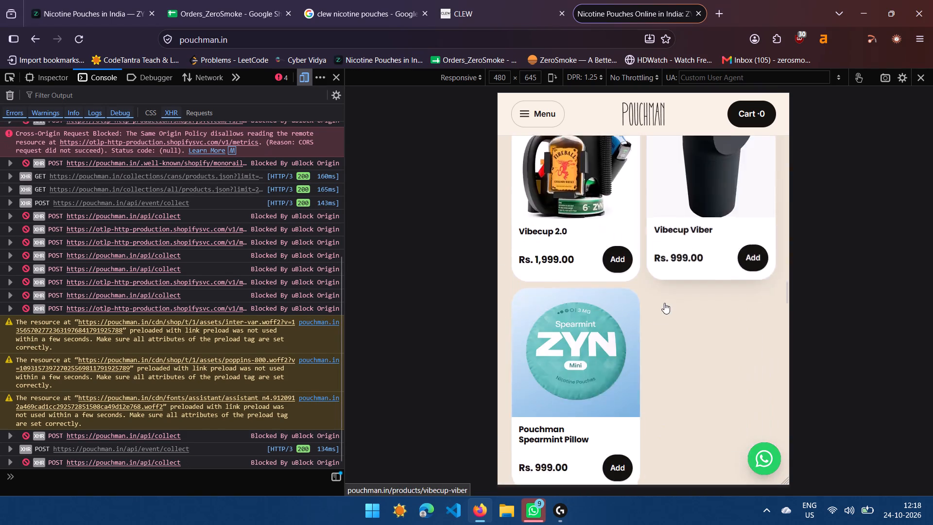
pyautogui.scroll(-2, 664, 303)
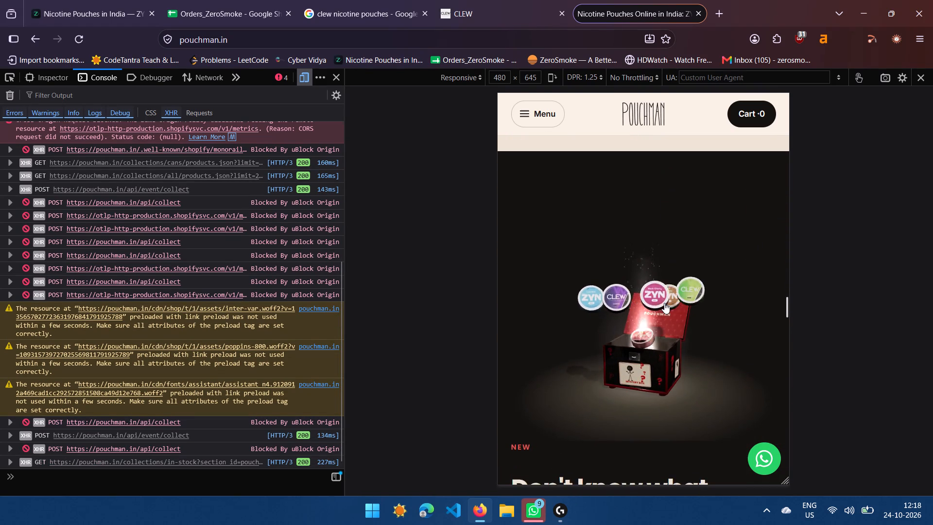
pyautogui.scroll(-8, 664, 303)
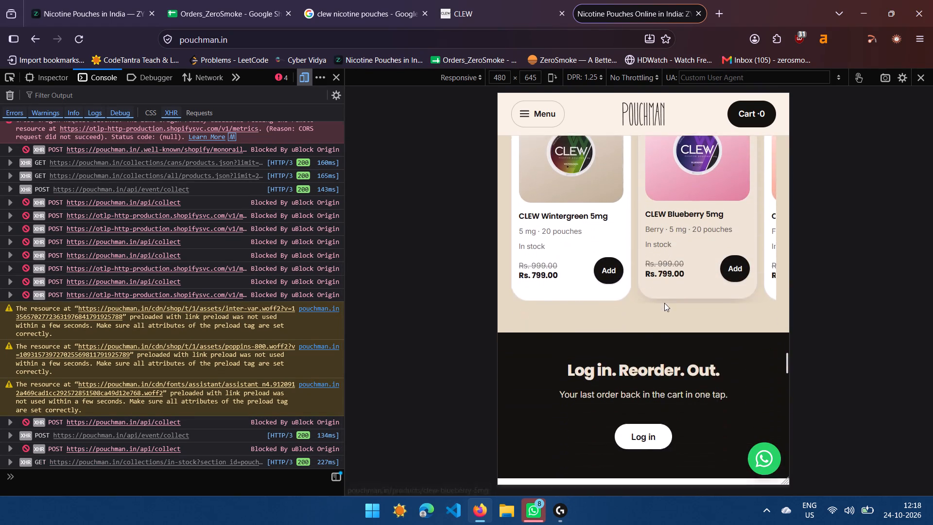
pyautogui.scroll(-12, 664, 303)
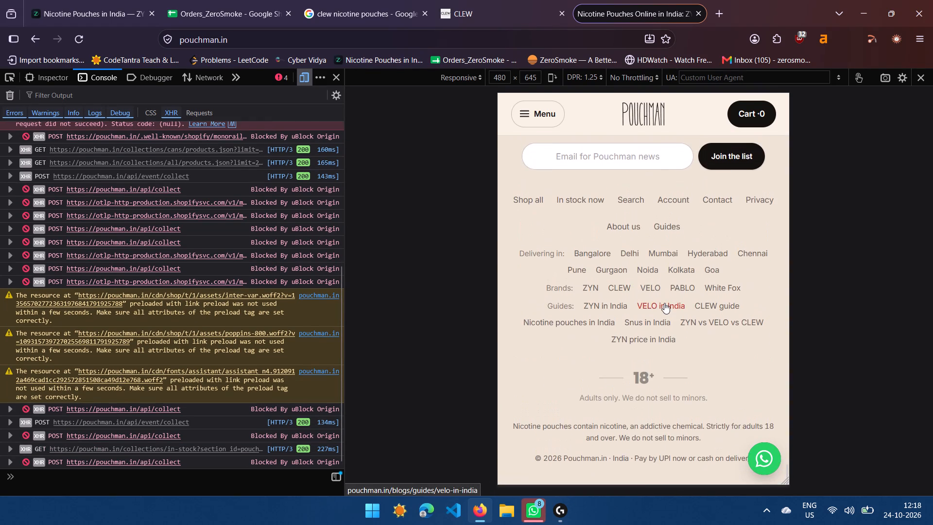
pyautogui.scroll(20, 664, 303)
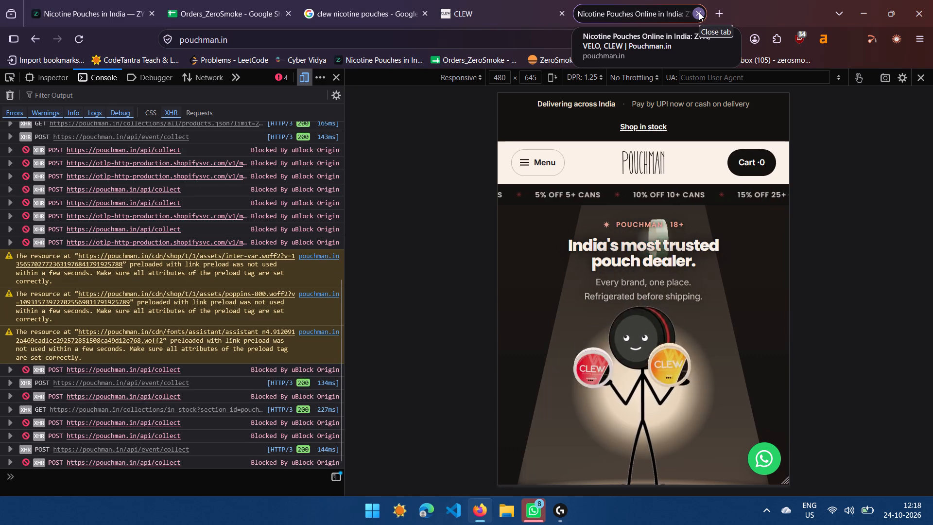
# Close the Pouchman tab and return to the "clew nicotine pouches" search results.
pyautogui.click(699, 12)
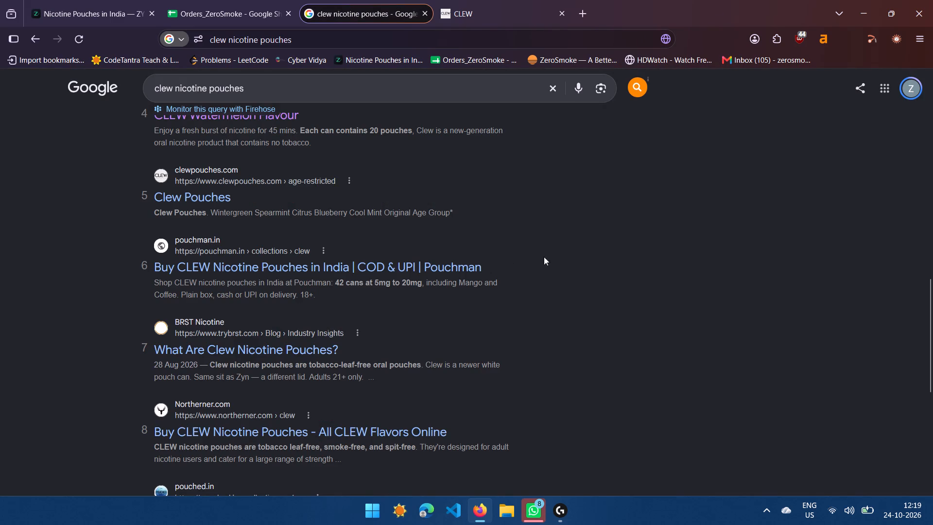
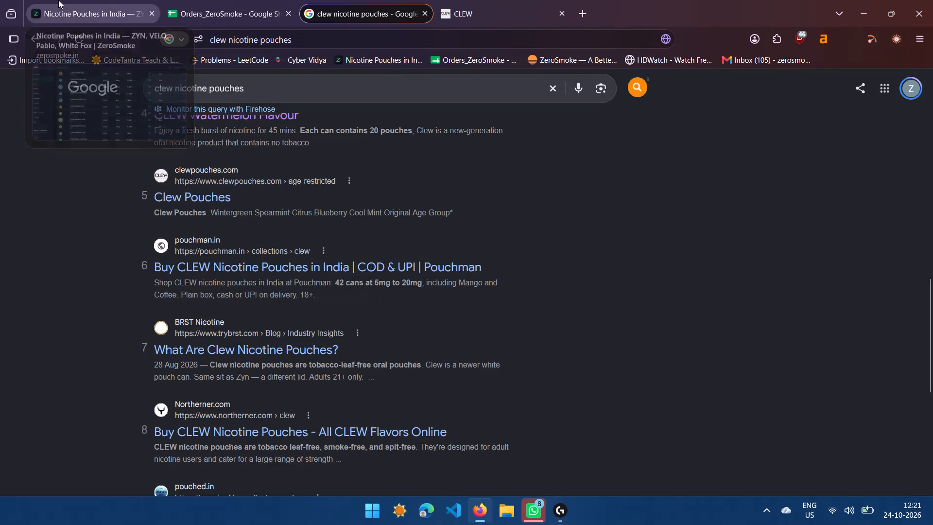
# Return to the ZeroSmoke admin panel, open the orders list and search all orders for 799.
pyautogui.click(58, 0)
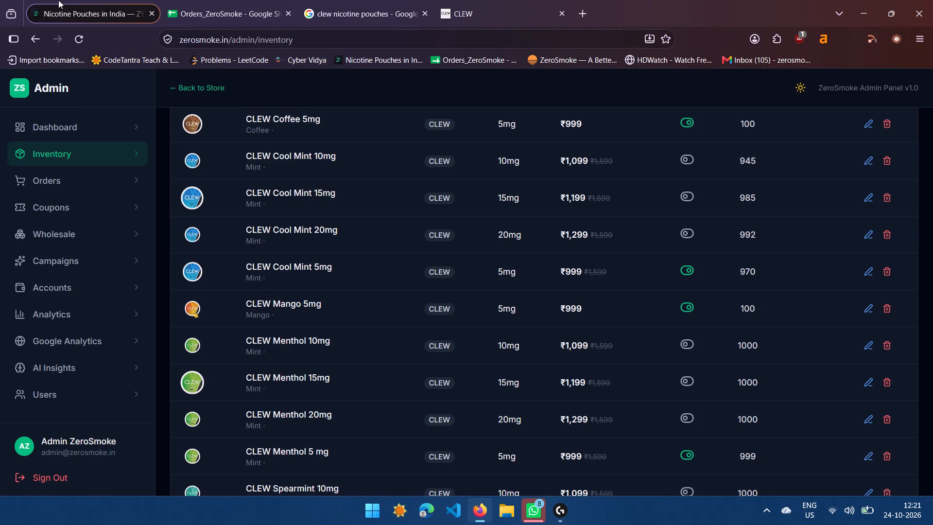
pyautogui.write('79')
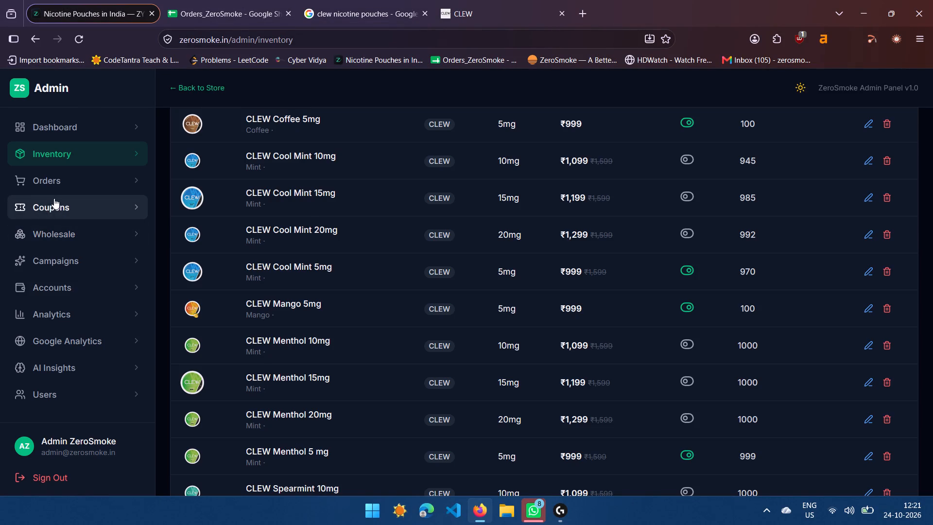
pyautogui.click(56, 193)
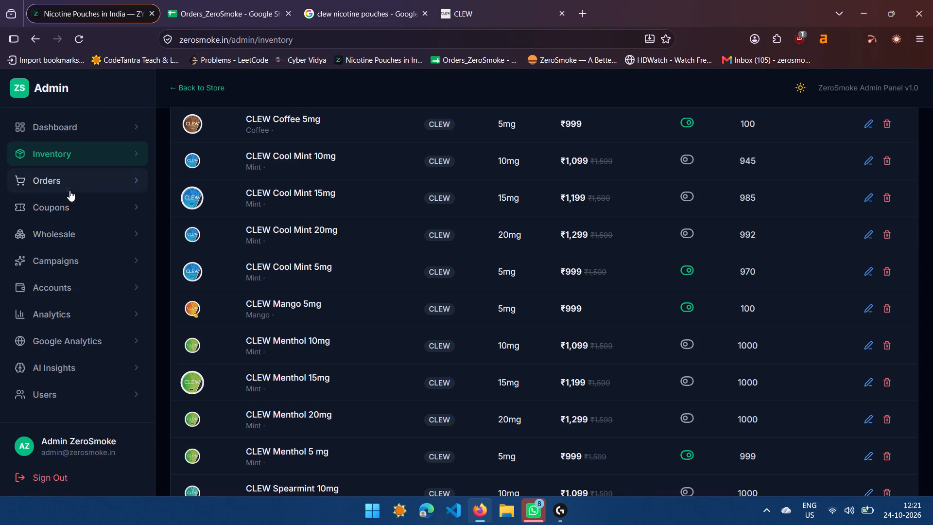
pyautogui.click(68, 183)
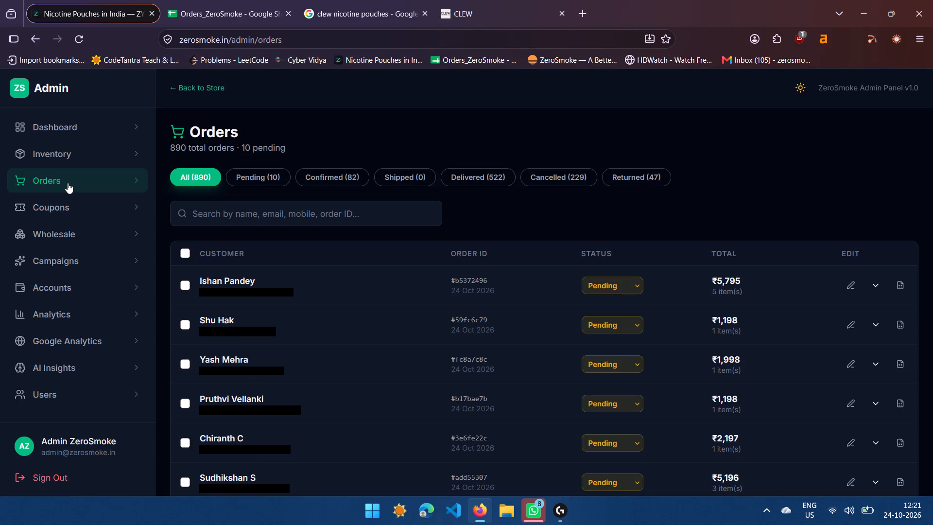
pyautogui.click(216, 206)
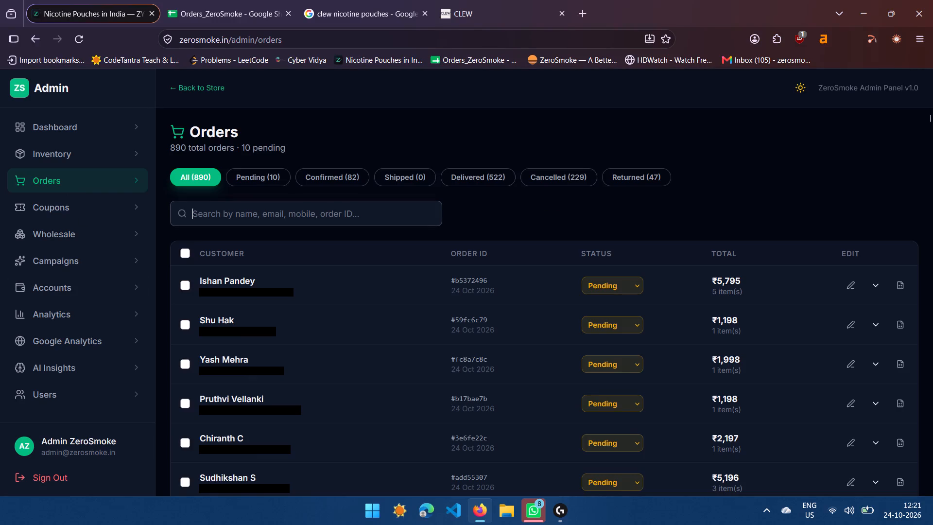
pyautogui.write('799')
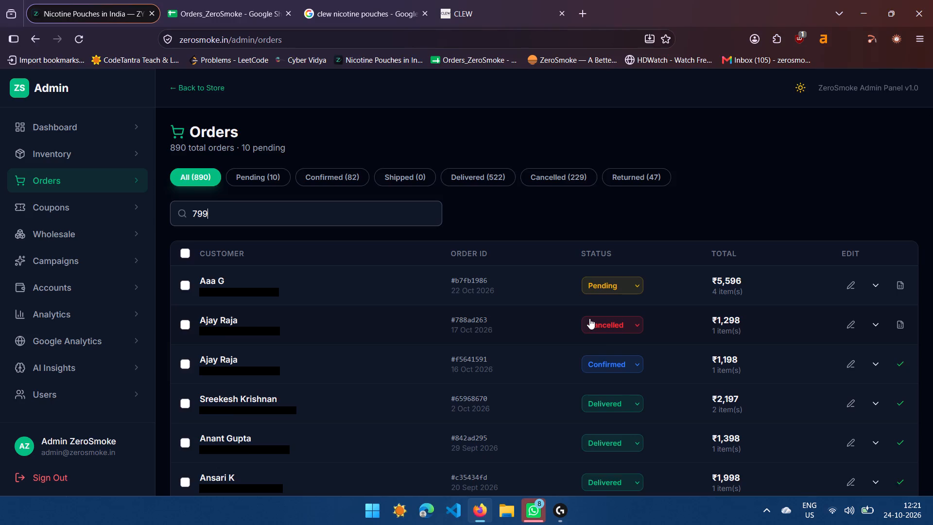
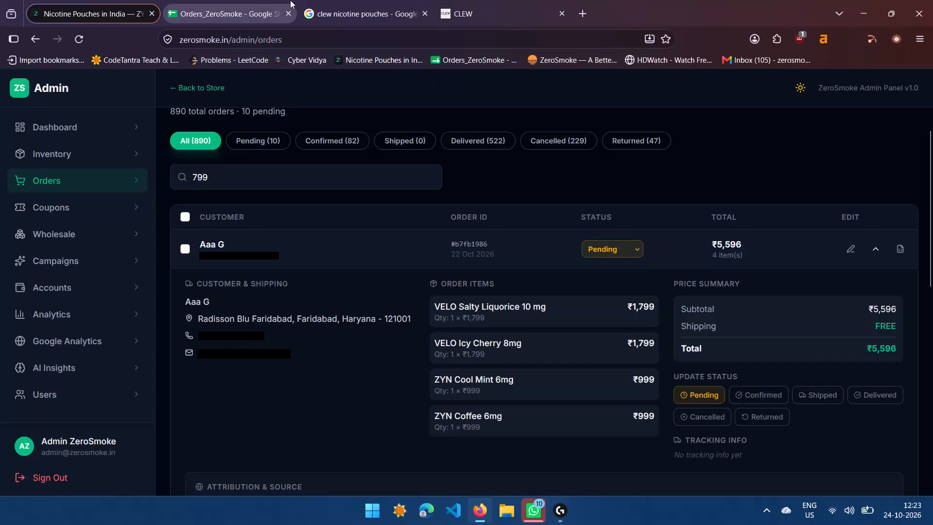
# Check the product list on the inventory sheet of the Orders_ZeroSmoke spreadsheet and return to its orders sheet.
pyautogui.click(290, 0)
pyautogui.click(108, 493)
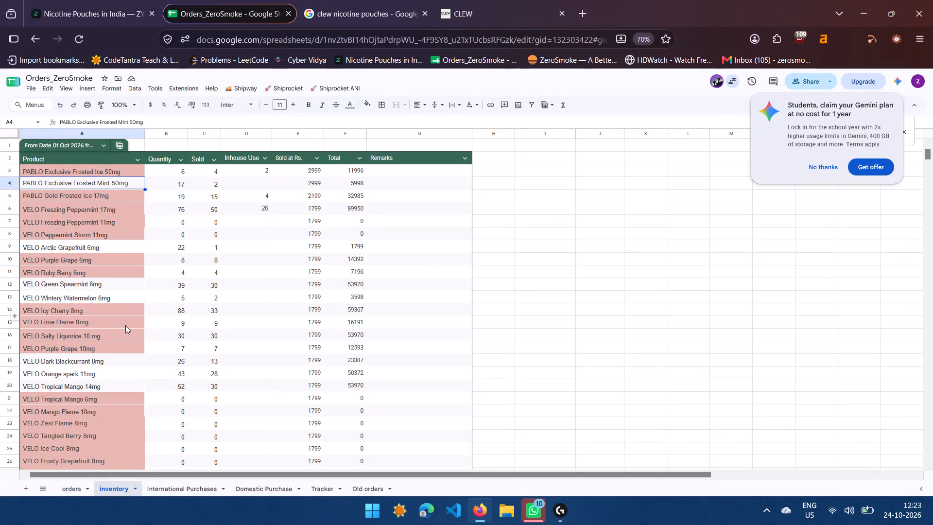
pyautogui.scroll(-1, 125, 325)
pyautogui.click(67, 490)
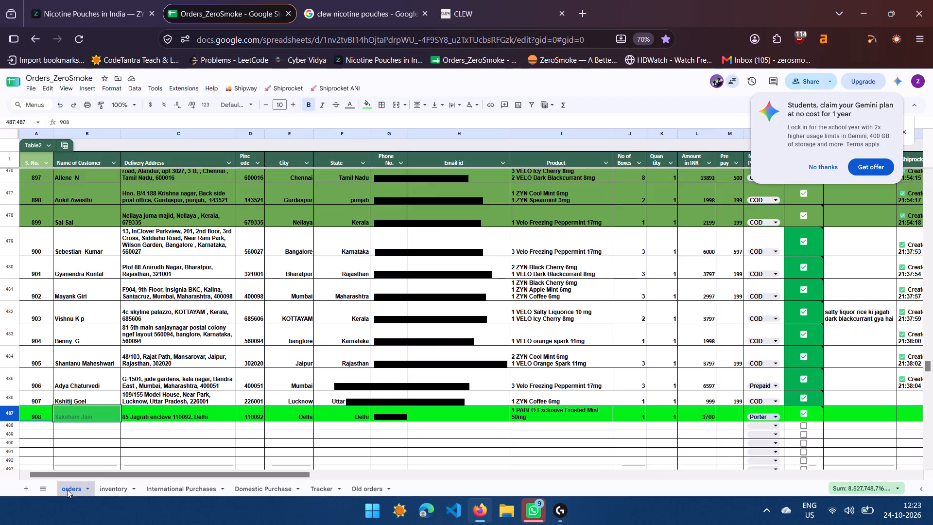
pyautogui.hotkey('ctrl', 'shift', 'Tab')
pyautogui.hotkey('ctrl', 'Tab')
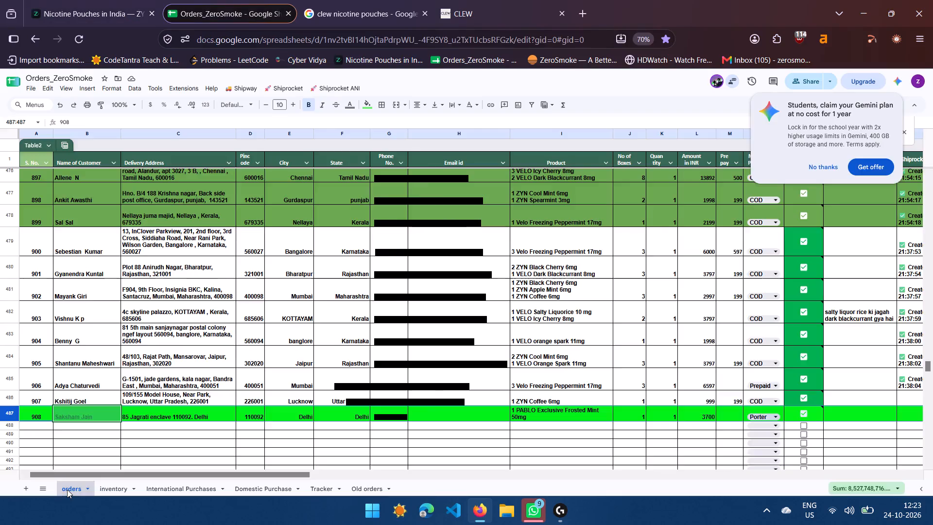
# Return to the Google results for "clew nicotine pouches", skim them and show the image results.
pyautogui.hotkey('ctrl', 'Tab')
pyautogui.scroll(-2, 446, 332)
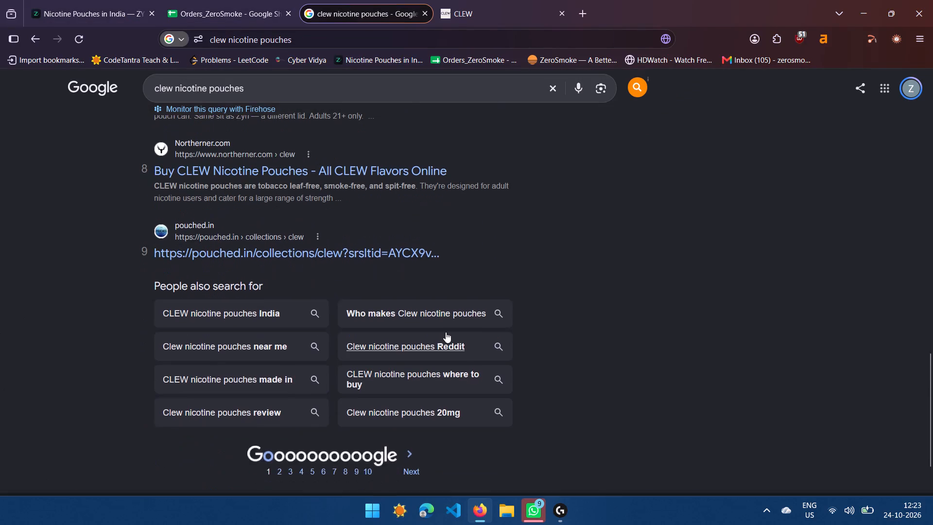
pyautogui.scroll(-1, 446, 332)
pyautogui.scroll(14, 446, 332)
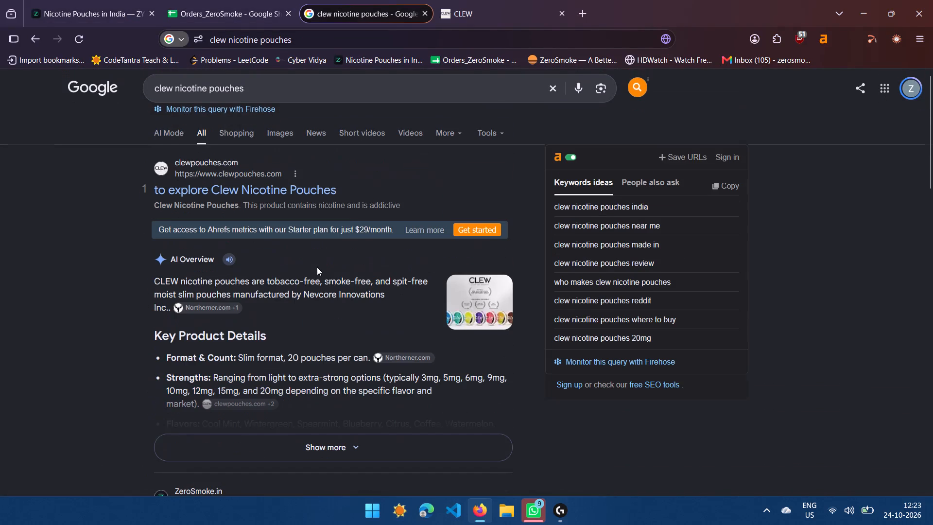
pyautogui.click(283, 136)
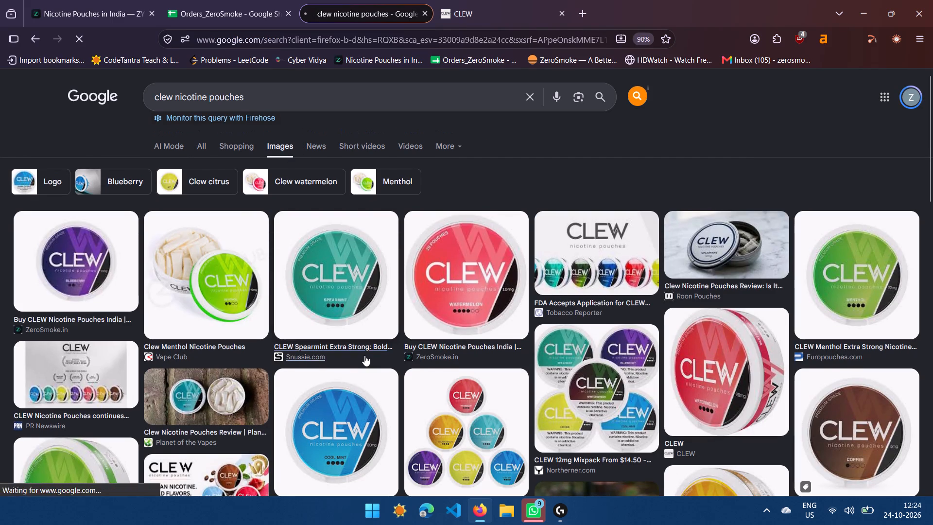
# Open Snussie's CLEW Spearmint Extra Strong page from the image results, review the product details and close the page.
pyautogui.keyDown('ctrl'); pyautogui.click(315, 348); pyautogui.keyUp('ctrl')
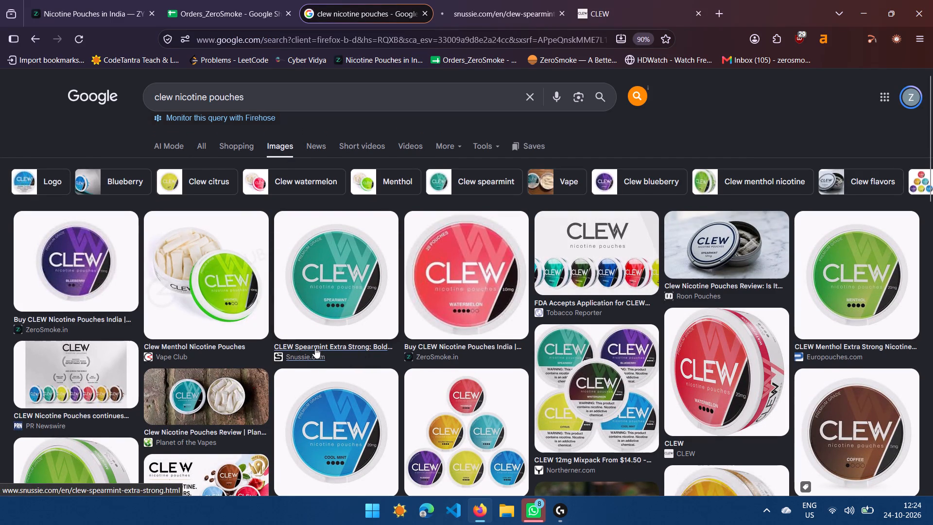
pyautogui.click(554, 0)
pyautogui.scroll(-2, 549, 409)
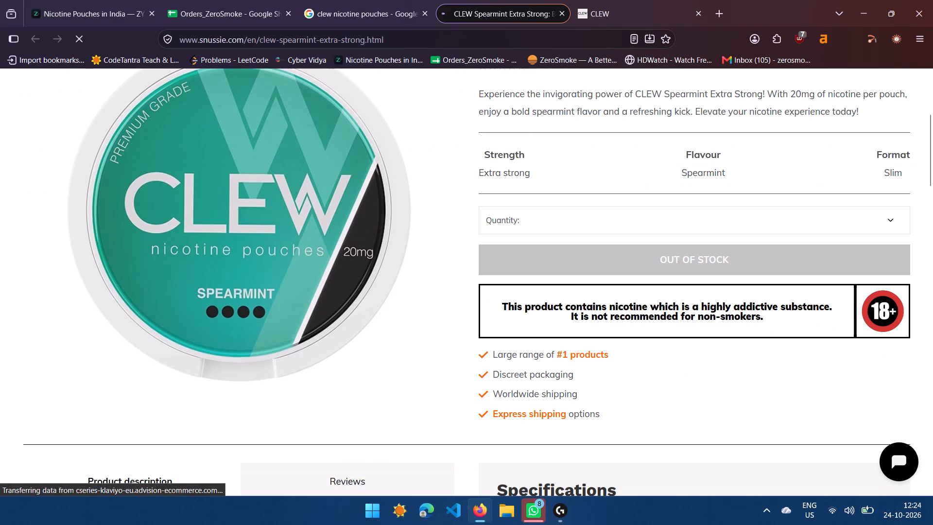
pyautogui.scroll(-4, 549, 409)
pyautogui.hotkey('ctrl', 'w')
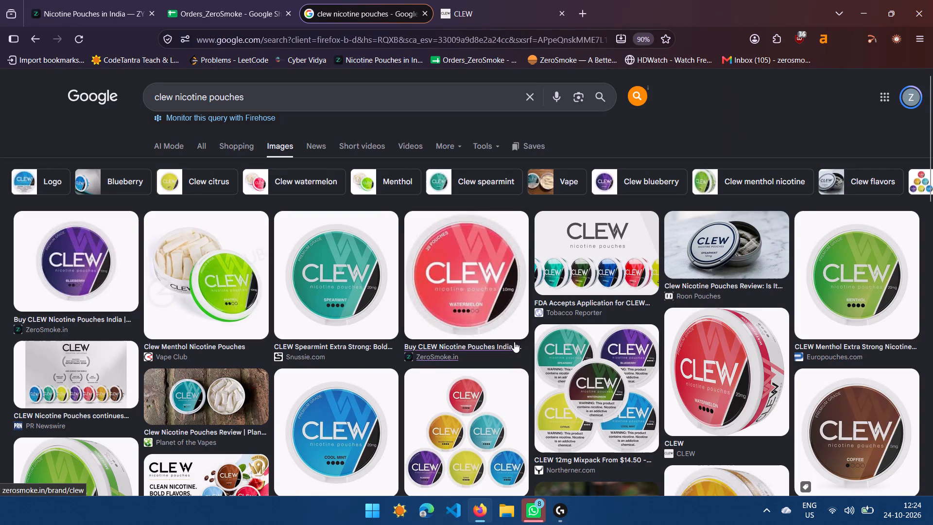
# Open Vampire Vape's CLEW coffee nicotine pouch page from the image results and close it.
pyautogui.scroll(-1, 639, 324)
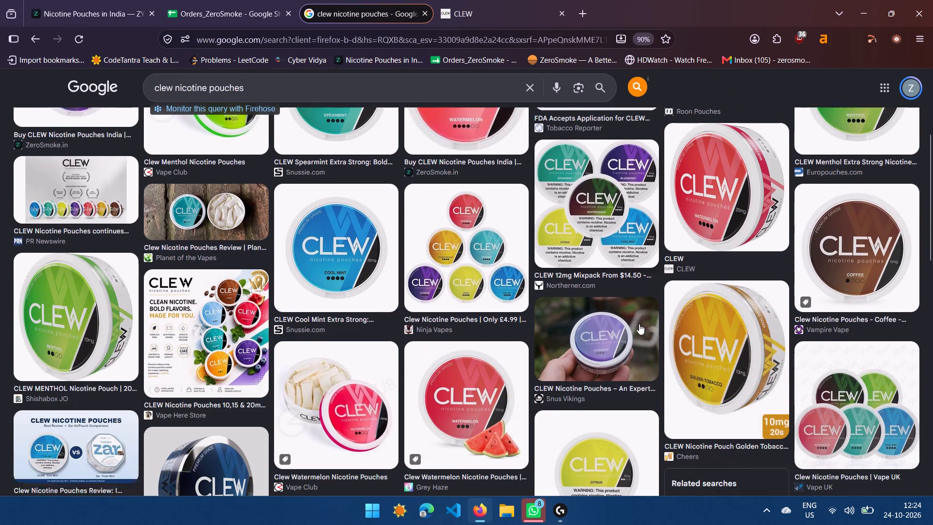
pyautogui.scroll(-1, 639, 324)
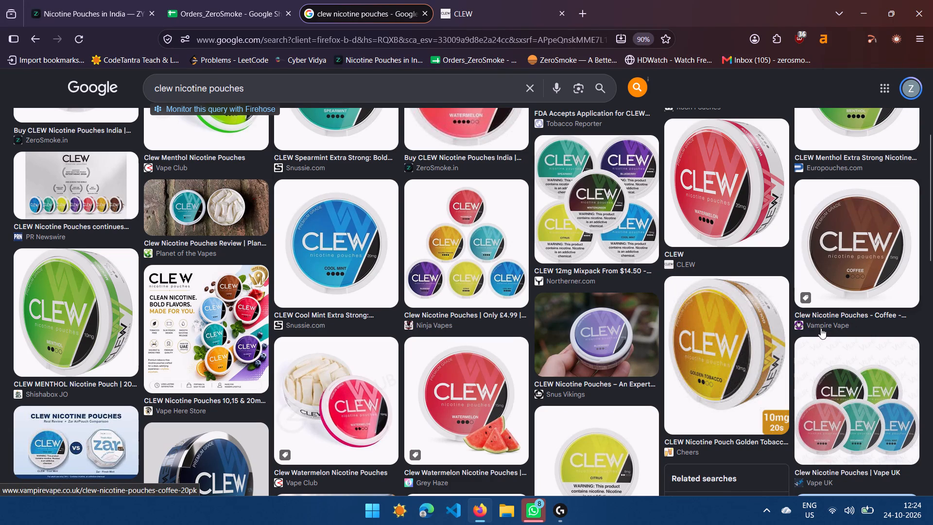
pyautogui.keyDown('ctrl'); pyautogui.click(819, 314); pyautogui.keyUp('ctrl')
pyautogui.click(474, 0)
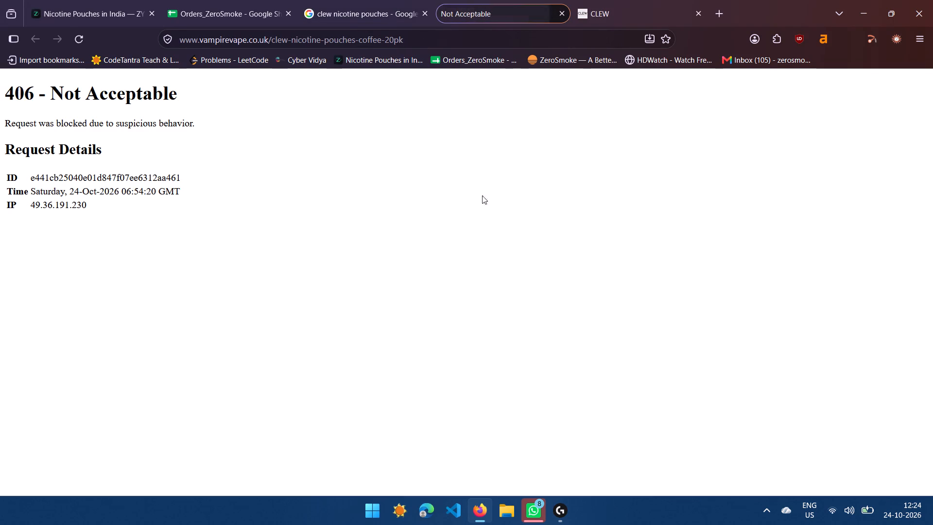
pyautogui.hotkey('ctrl', 'w')
# Open EcmVape's premium CLEW nicotine pouches page from the image results, review the product offer and close the page.
pyautogui.scroll(-2, 515, 398)
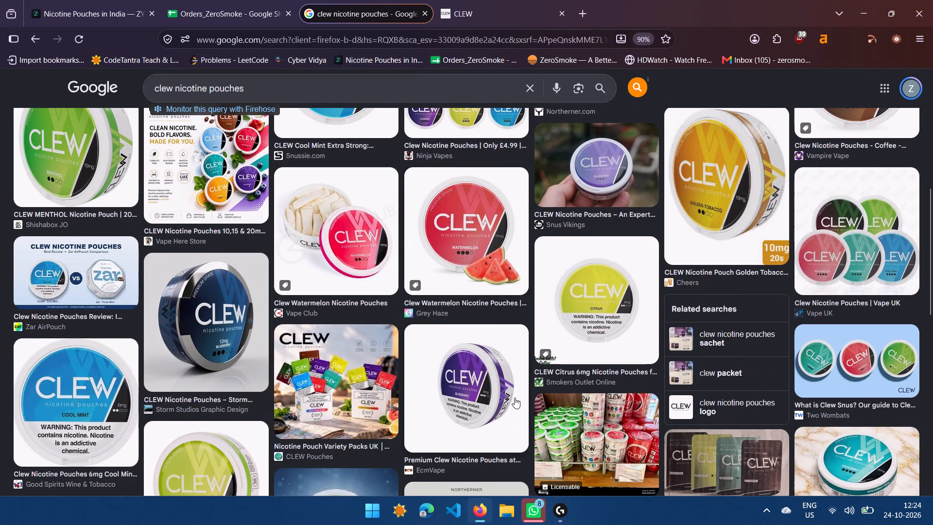
pyautogui.scroll(-1, 515, 398)
pyautogui.keyDown('ctrl'); pyautogui.click(462, 326); pyautogui.keyUp('ctrl')
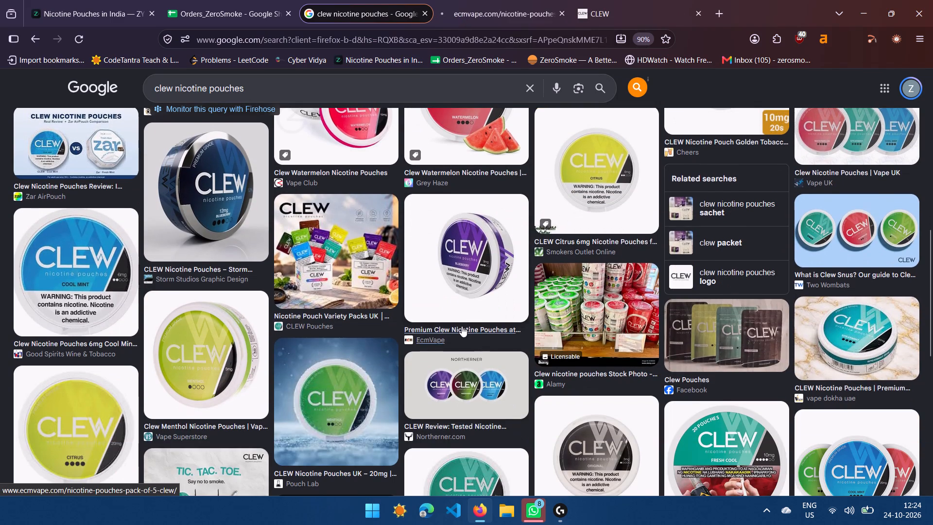
pyautogui.click(459, 0)
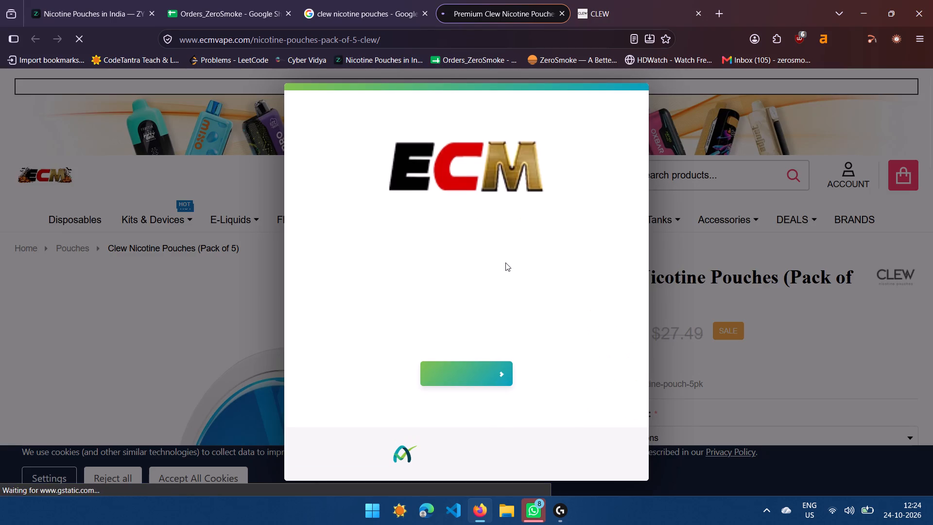
pyautogui.click(484, 395)
pyautogui.scroll(-3, 484, 395)
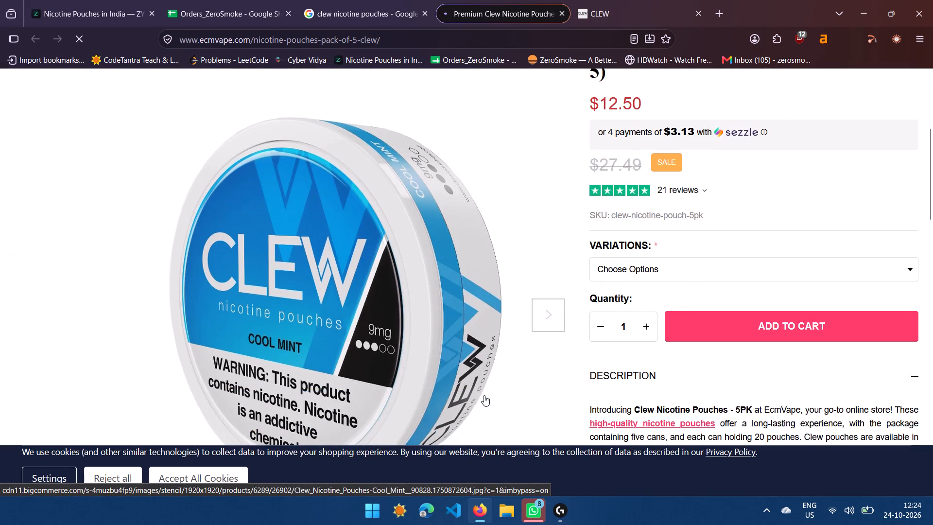
pyautogui.hotkey('ctrl', 'w')
# Search Google for "clew guava" and show the image results.
pyautogui.scroll(2, 412, 233)
pyautogui.click(204, 148)
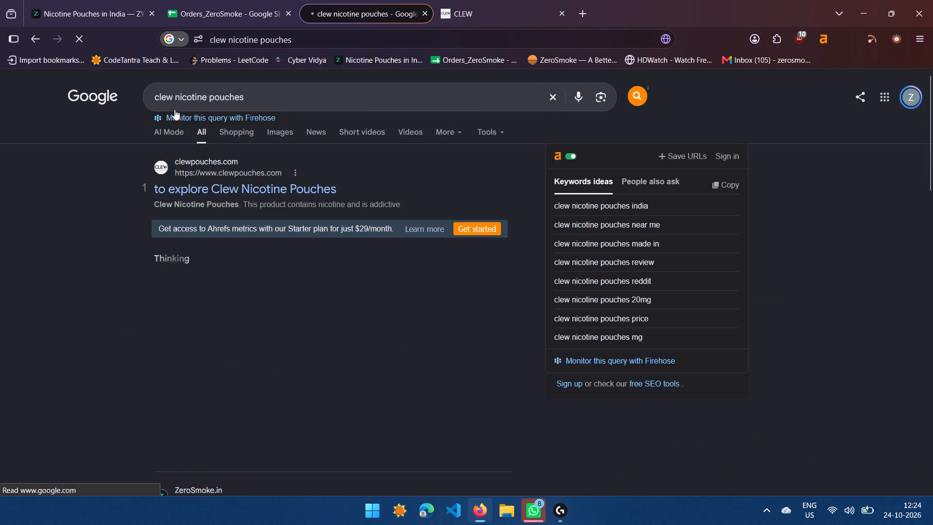
pyautogui.click(174, 99)
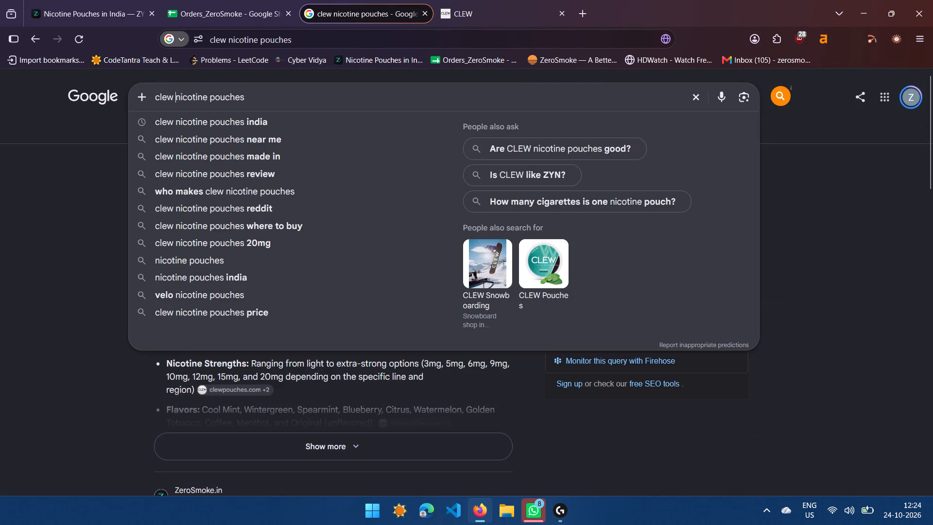
pyautogui.moveTo(174, 99); pyautogui.dragTo(291, 109)
pyautogui.write('guava')
pyautogui.press('Return')
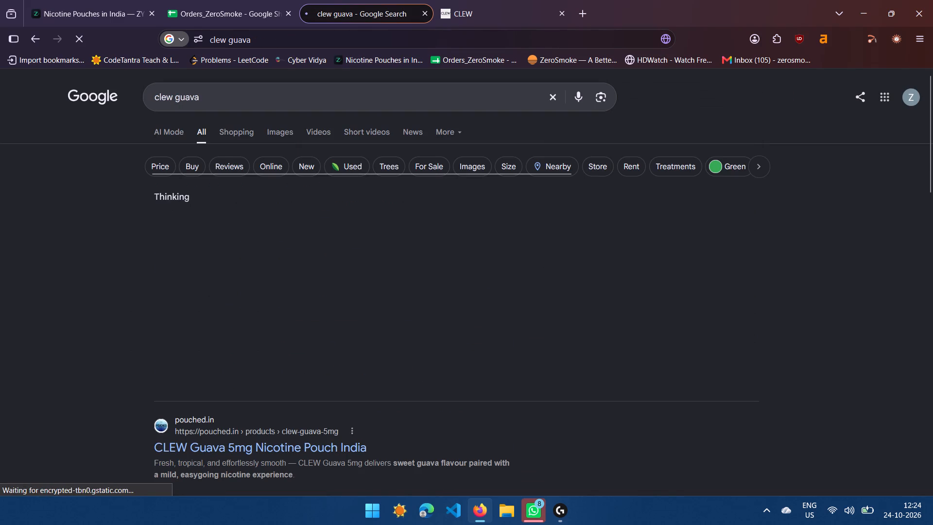
pyautogui.click(286, 129)
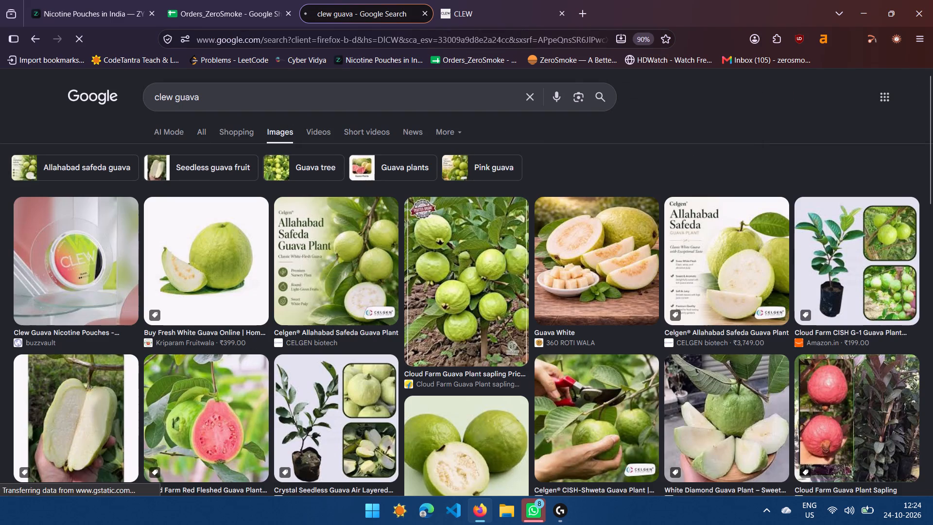
# Extend the image search to "clew guava nicotine puuch".
pyautogui.click(217, 89)
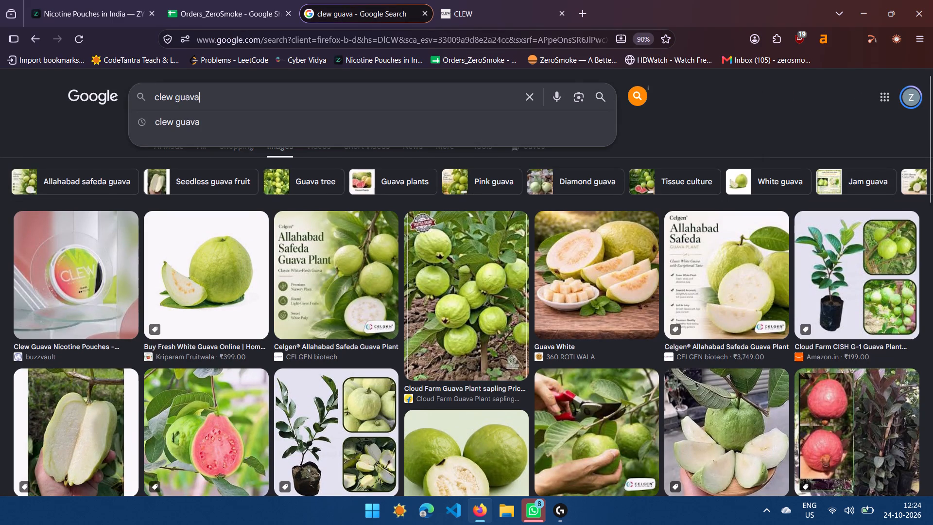
pyautogui.press('space')
pyautogui.write('nicotine puc')
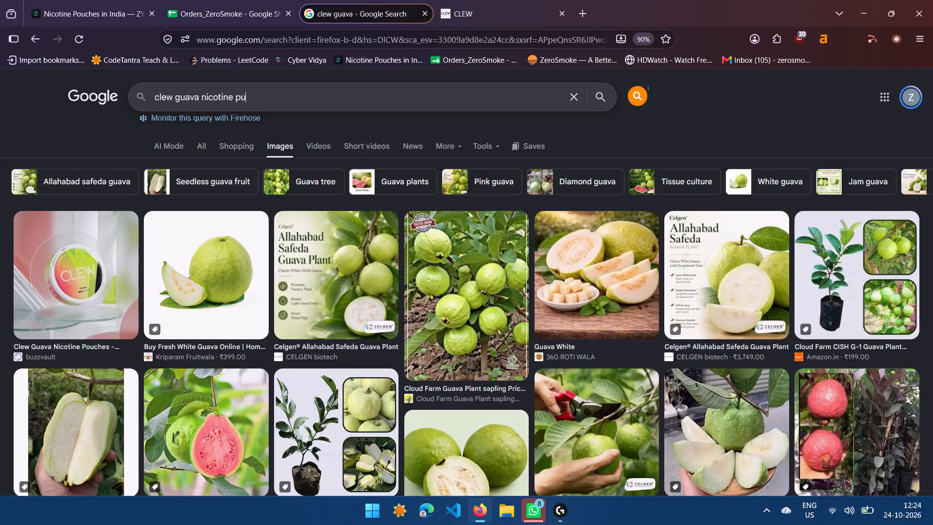
pyautogui.press('BackSpace')
pyautogui.write('uch')
pyautogui.press('Return')
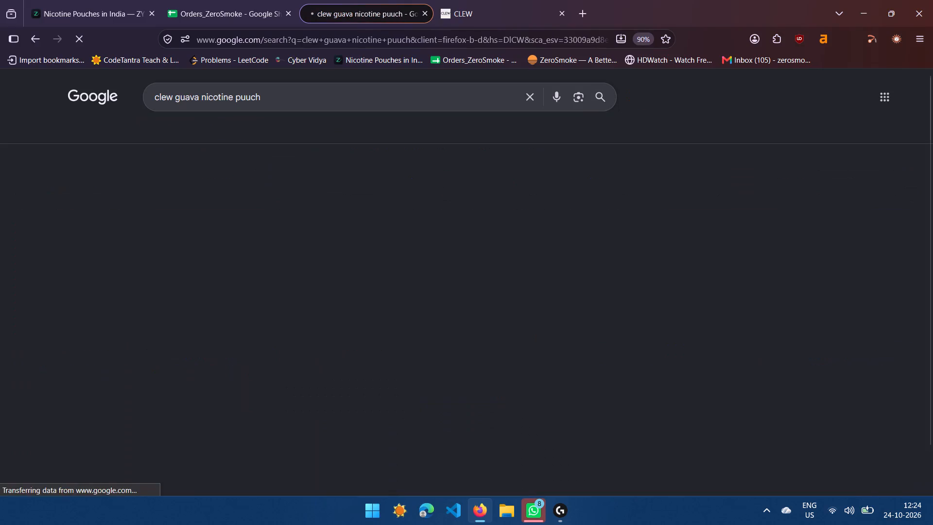
# Browse the image results for CLEW guava nicotine pouches, examining the pictured flavours, strengths and selling sites.
pyautogui.scroll(-1, 350, 233)
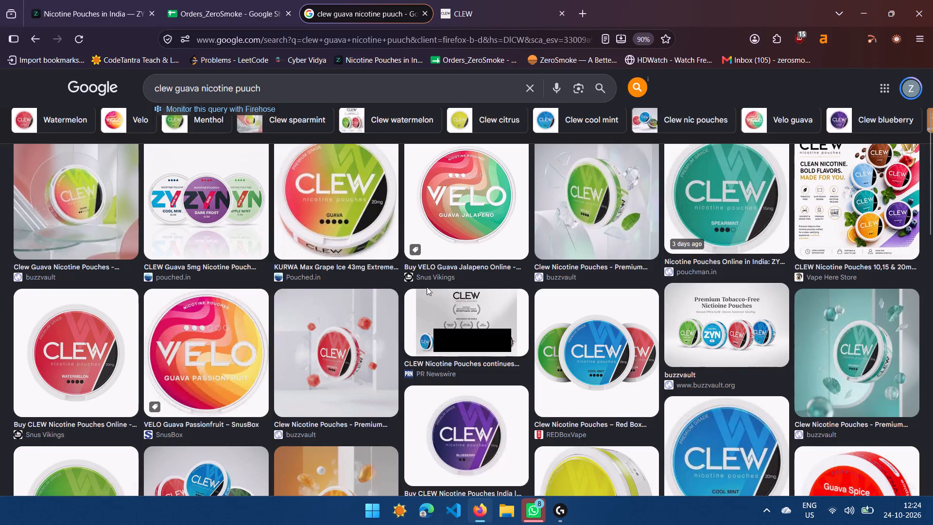
pyautogui.scroll(1, 410, 287)
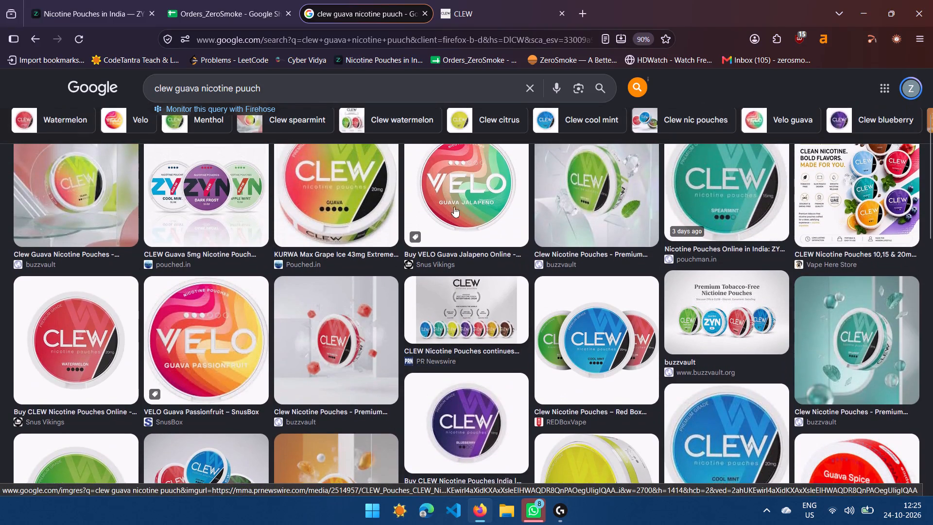
pyautogui.scroll(-2, 399, 295)
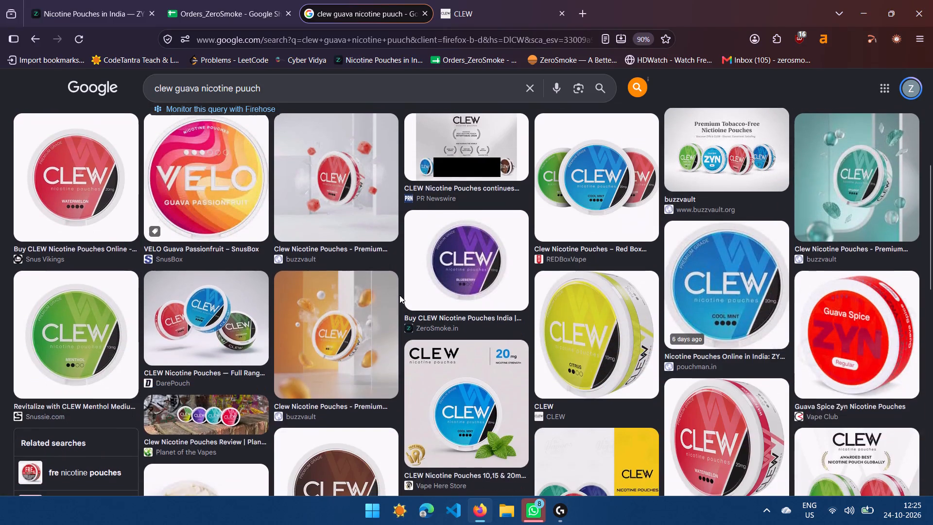
pyautogui.scroll(-2, 399, 295)
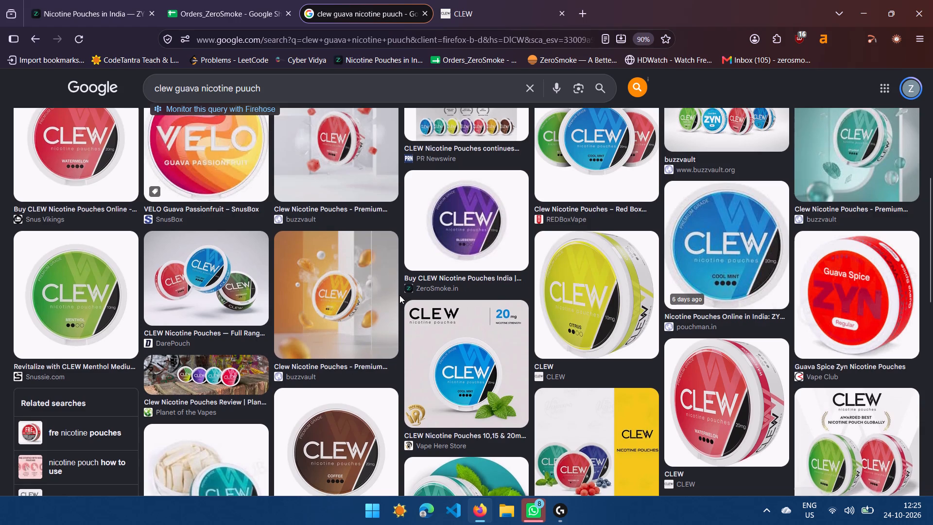
pyautogui.scroll(-3, 399, 295)
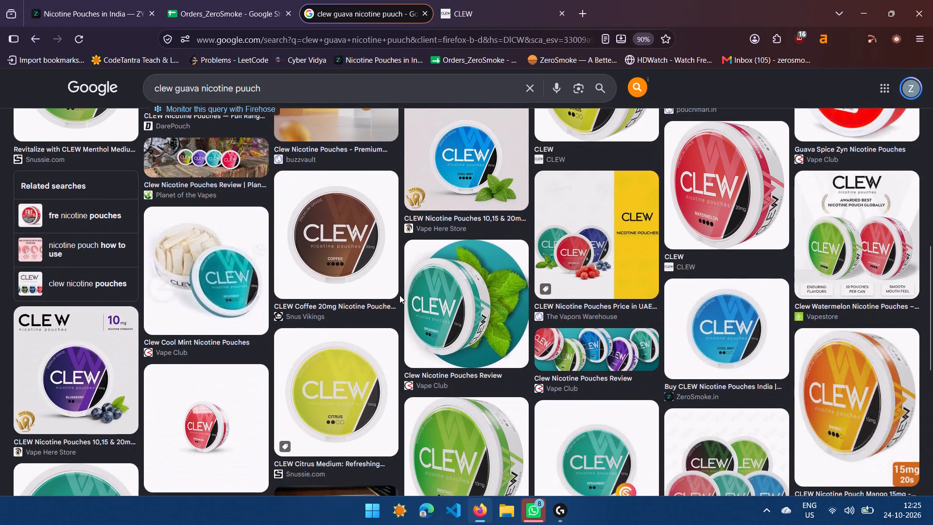
pyautogui.scroll(-2, 399, 295)
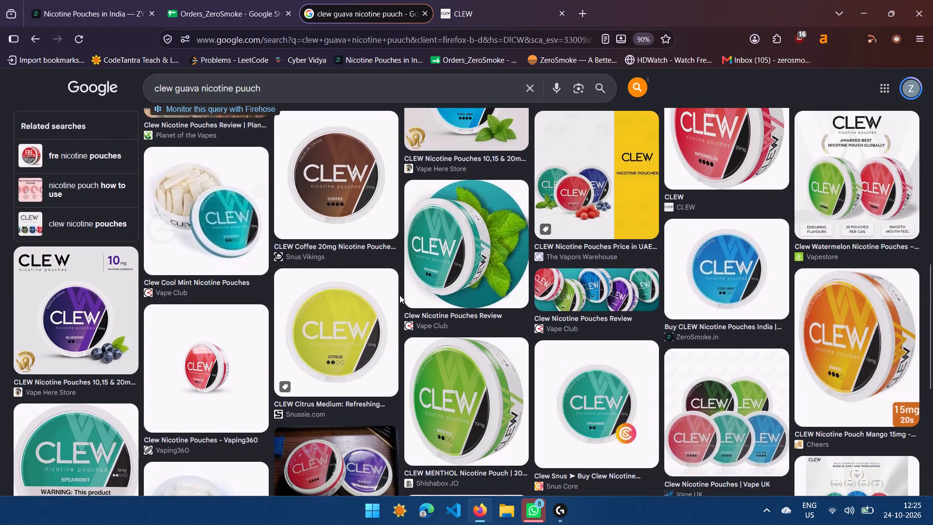
pyautogui.scroll(-3, 399, 295)
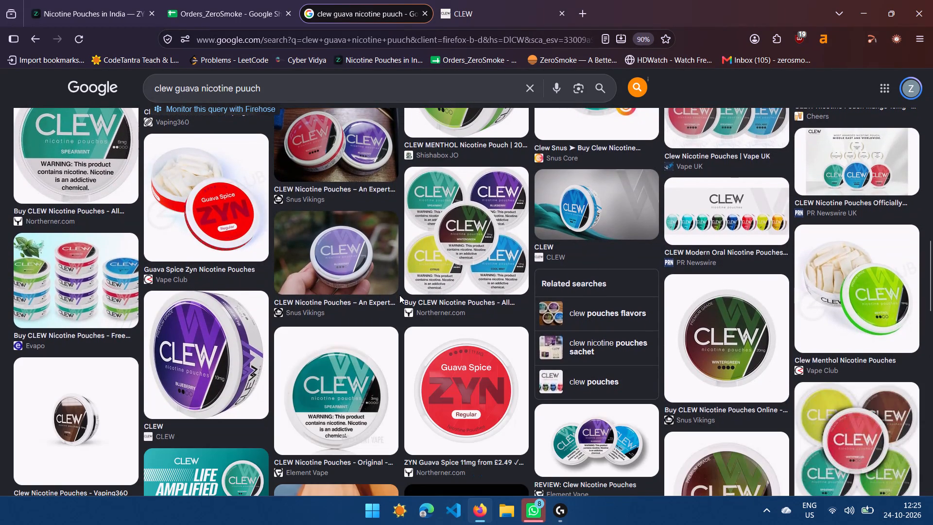
pyautogui.scroll(-1, 399, 295)
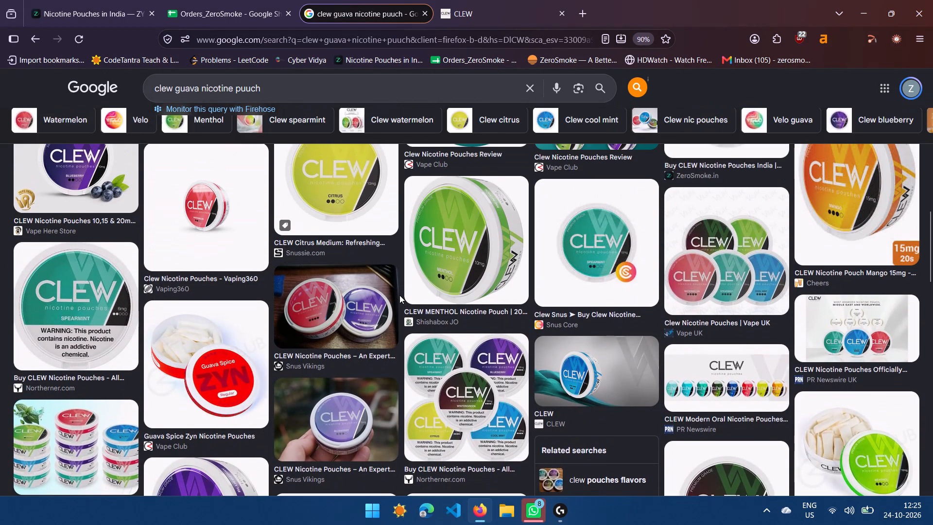
pyautogui.scroll(-3, 399, 295)
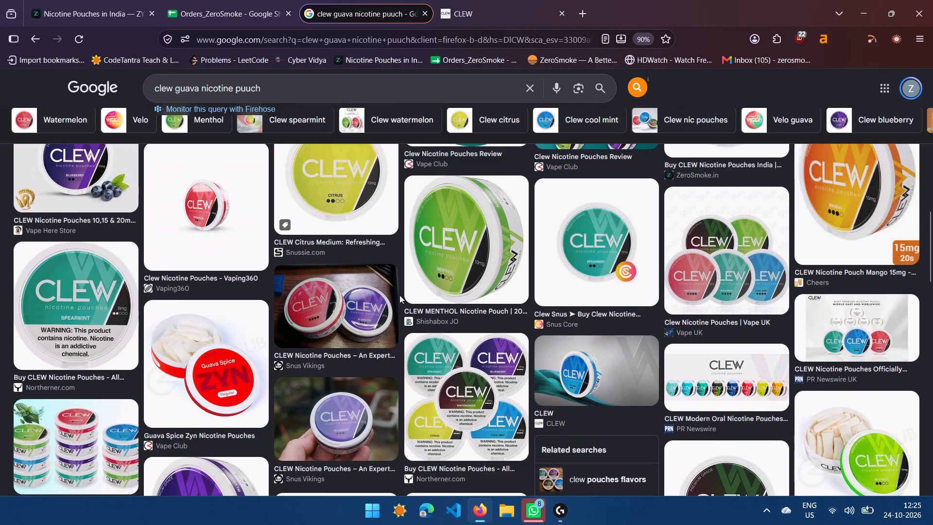
pyautogui.scroll(-2, 399, 295)
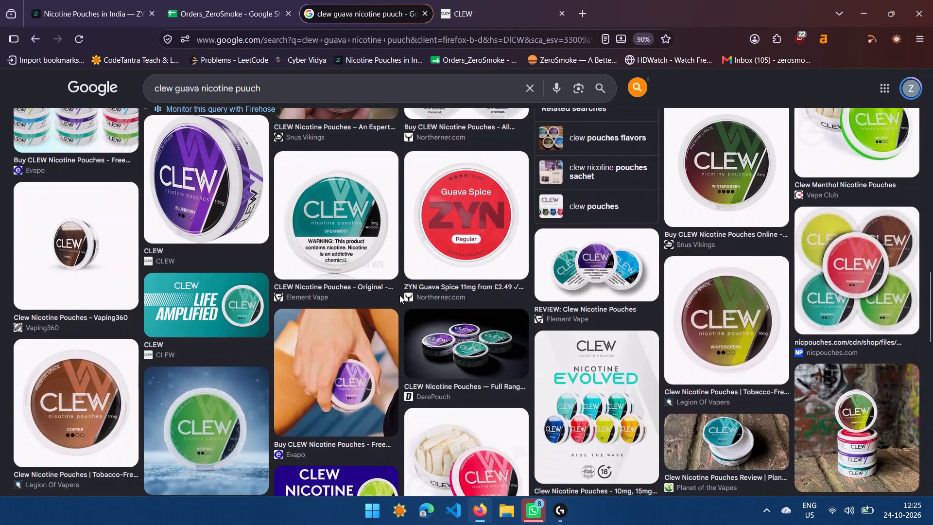
pyautogui.scroll(-1, 399, 295)
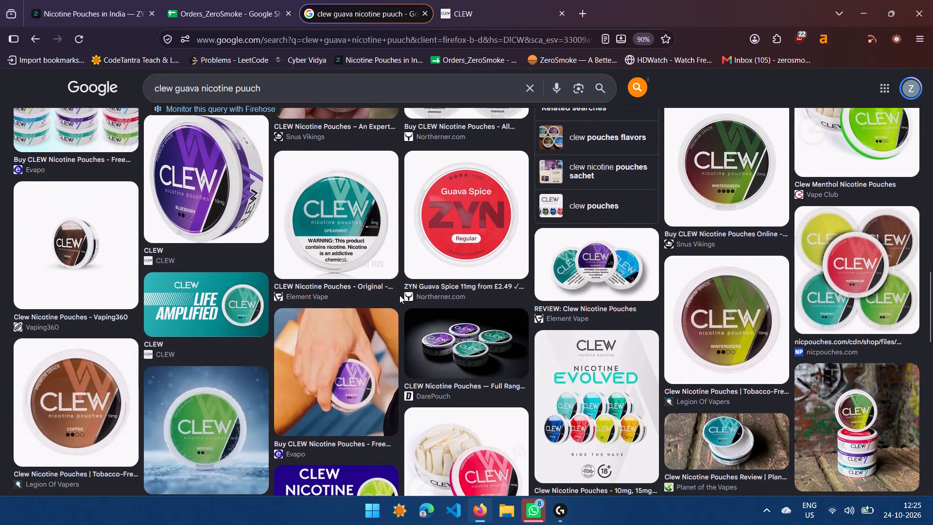
pyautogui.scroll(-1, 399, 295)
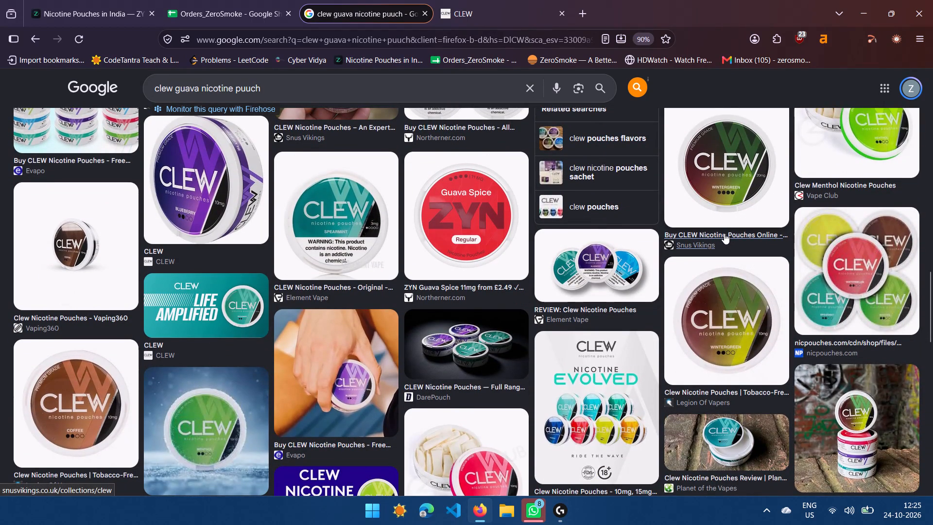
# Open the Snus Vikings CLEW nicotine pouches collection from the image results in a separate tab.
pyautogui.keyDown('ctrl'); pyautogui.click(724, 233); pyautogui.keyUp('ctrl')
pyautogui.click(478, 0)
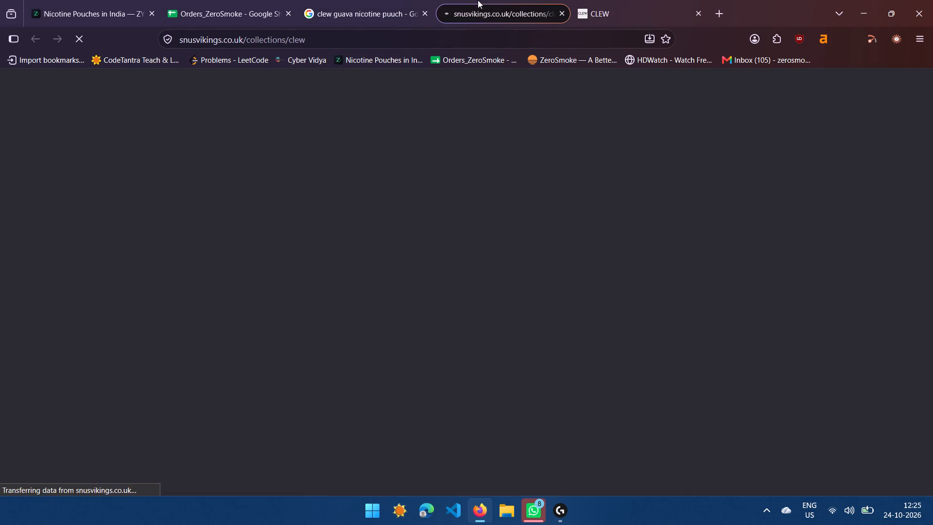
# Browse the Snus Vikings CLEW collection, examining the available flavours, strengths and prices.
pyautogui.scroll(-1, 433, 331)
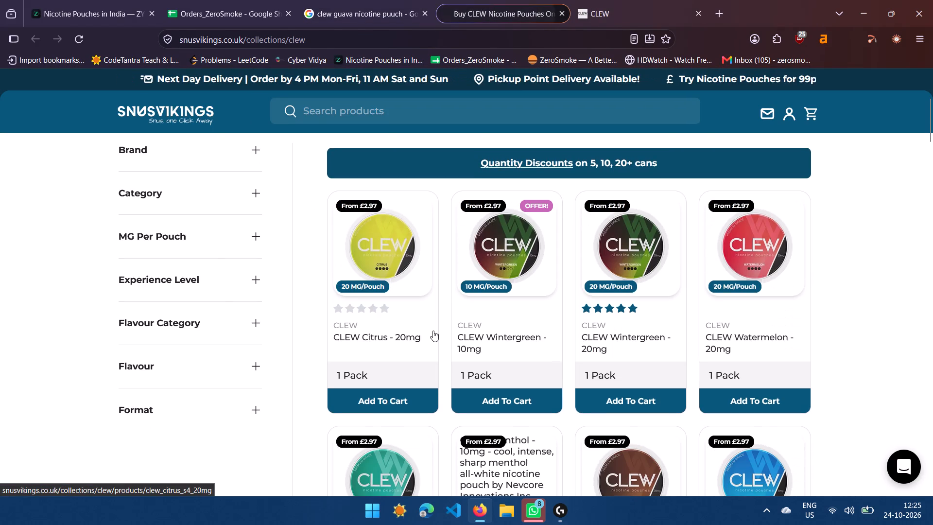
pyautogui.scroll(-1, 433, 331)
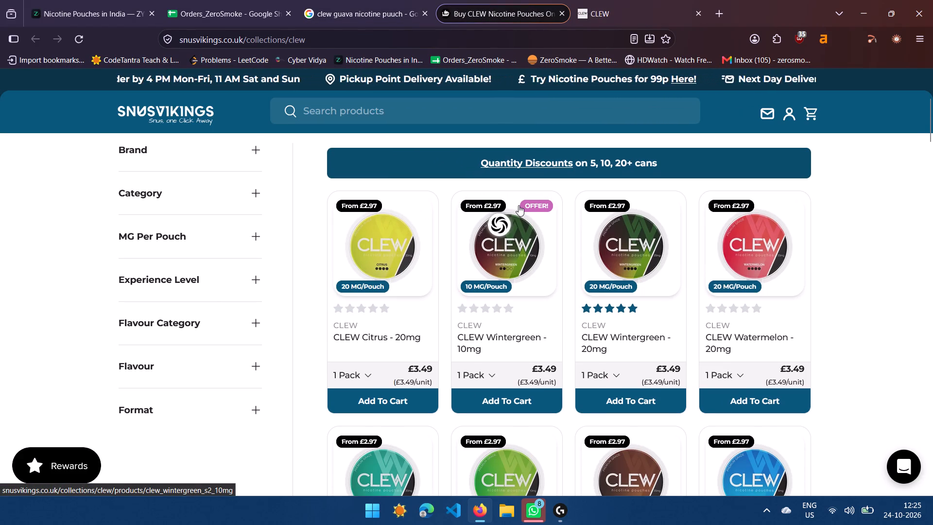
pyautogui.scroll(-2, 518, 205)
pyautogui.scroll(1, 522, 242)
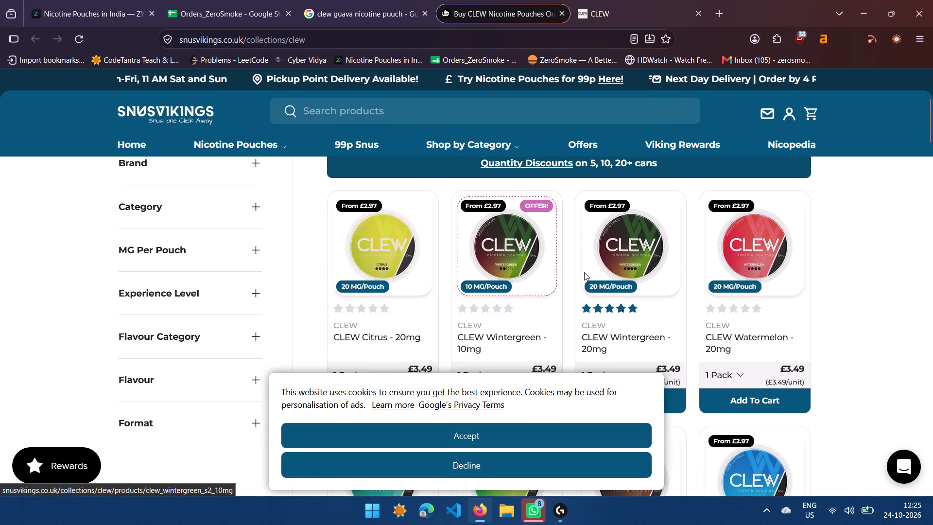
pyautogui.scroll(-3, 588, 274)
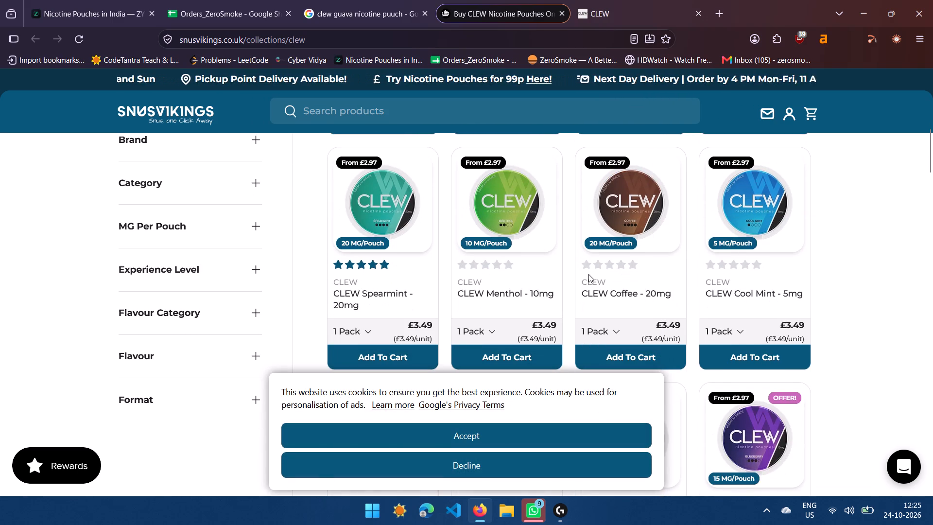
pyautogui.scroll(3, 588, 274)
pyautogui.scroll(-5, 588, 274)
# Search the CLEW collection page for "winter".
pyautogui.hotkey('ctrl', 'f')
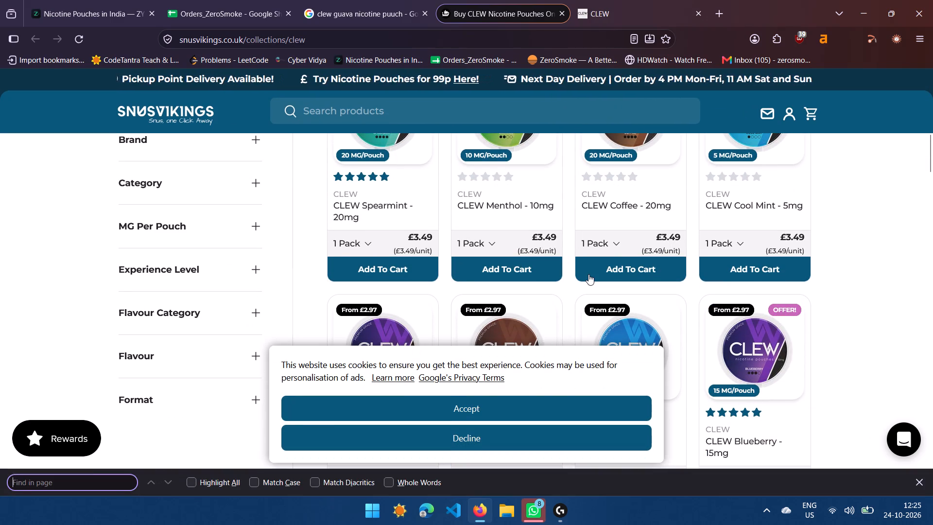
pyautogui.write('winter')
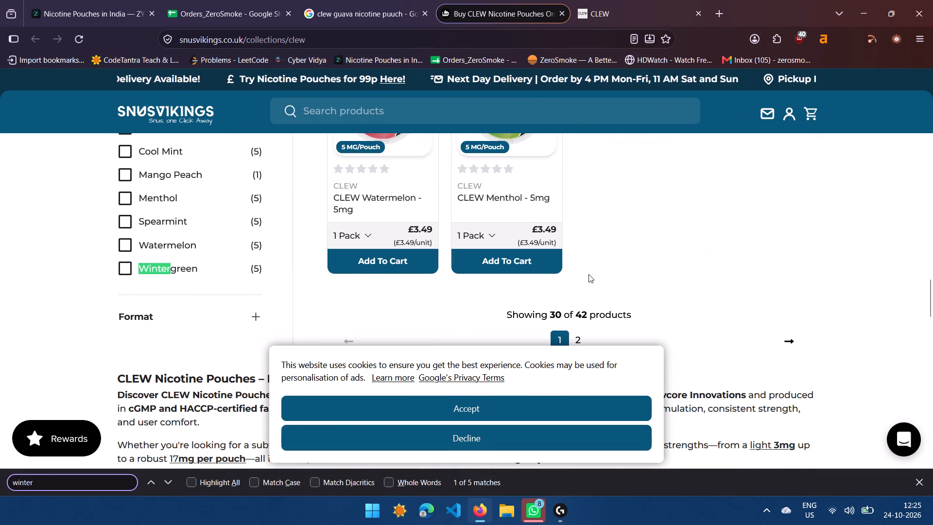
pyautogui.scroll(1, 588, 274)
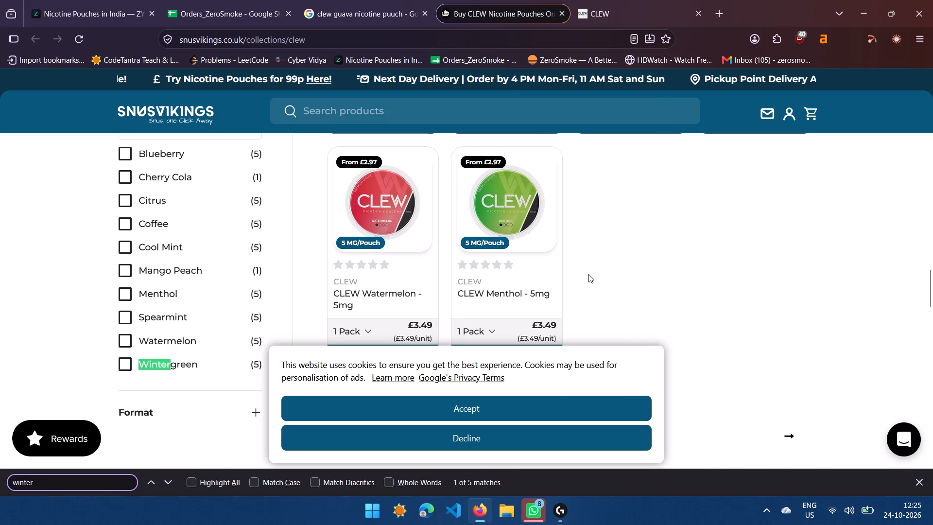
# Accept the site's cookies and dismiss the 10% off first-order offer.
pyautogui.click(465, 404)
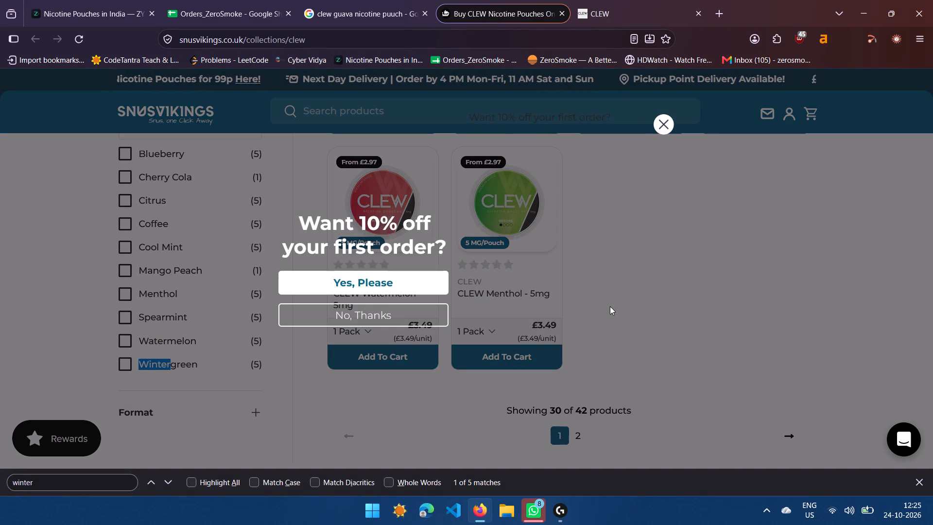
pyautogui.click(610, 306)
pyautogui.click(661, 125)
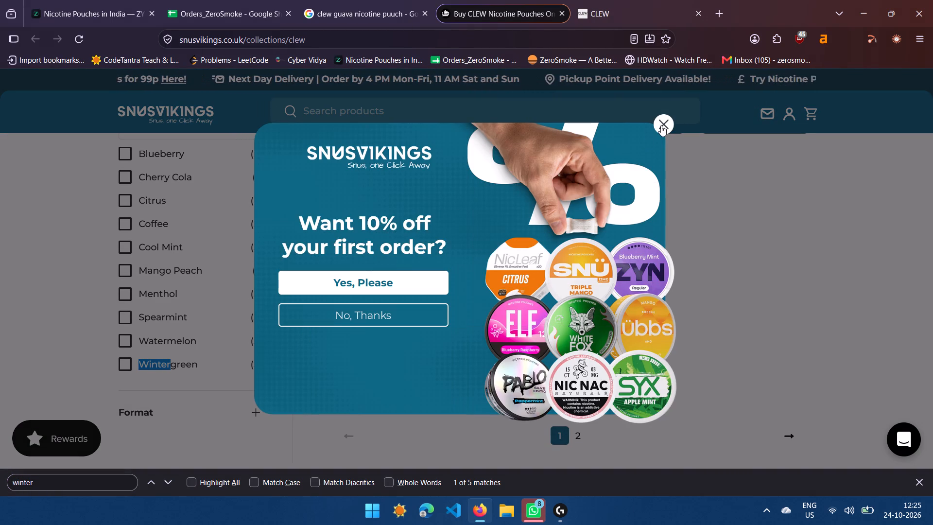
pyautogui.hotkey('ctrl', 'f')
pyautogui.click(645, 332)
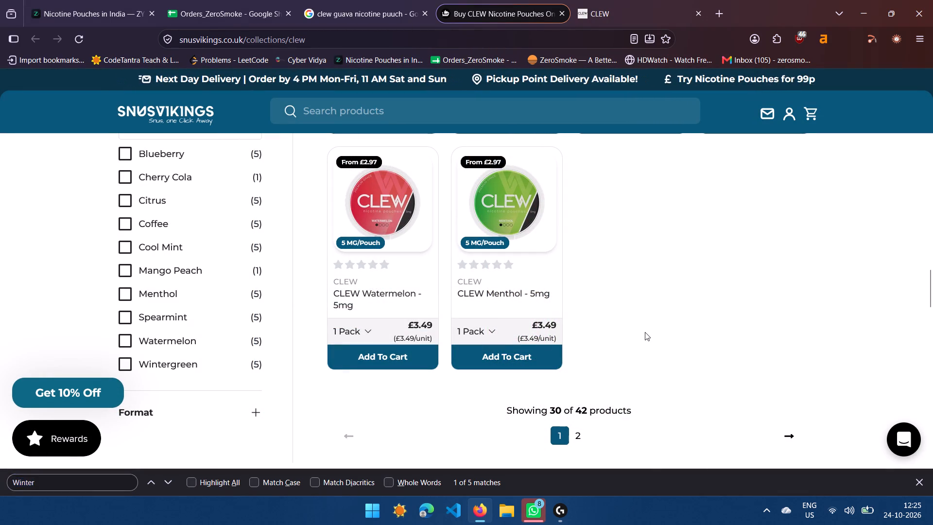
# Go through the page's "Winter" matches to locate the CLEW Wintergreen products in each strength.
pyautogui.hotkey('ctrl', 'f')
pyautogui.hotkey('ctrl', 'f')
pyautogui.press('Return')
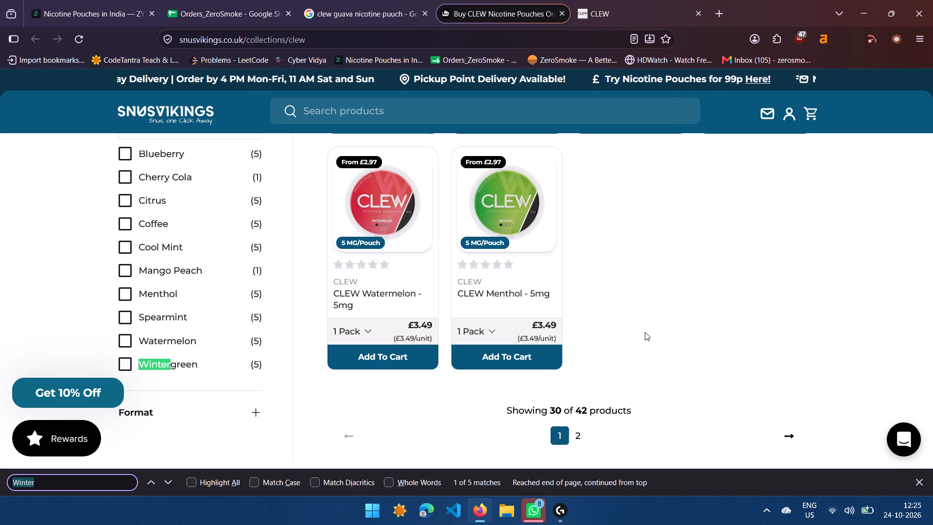
pyautogui.press('Return')
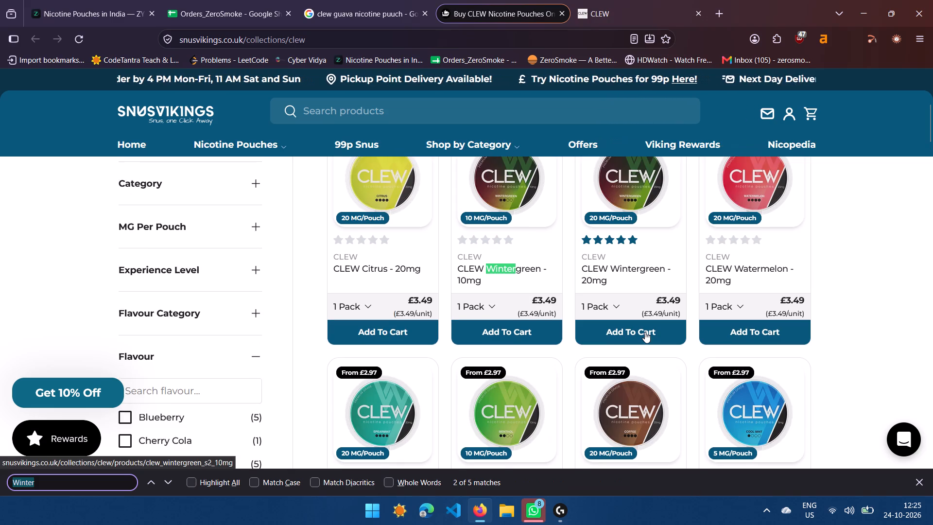
pyautogui.press('Return')
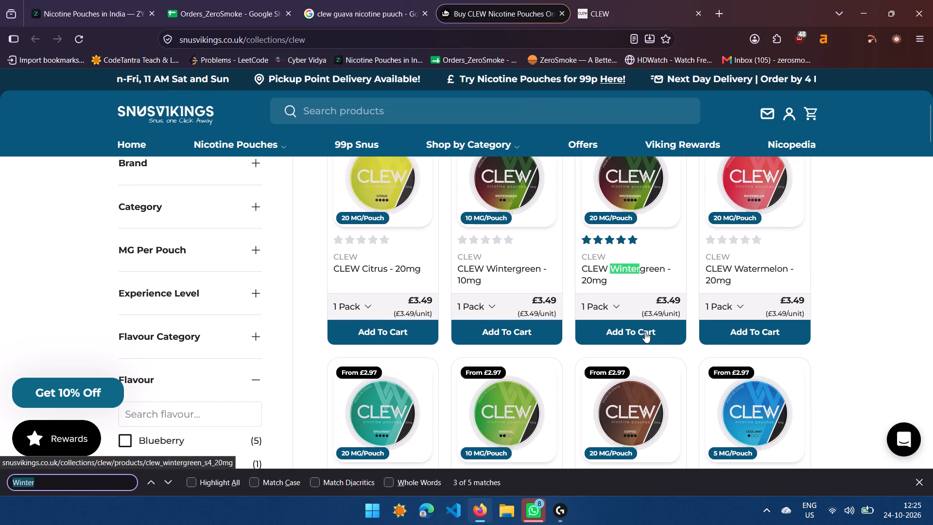
pyautogui.press('Return')
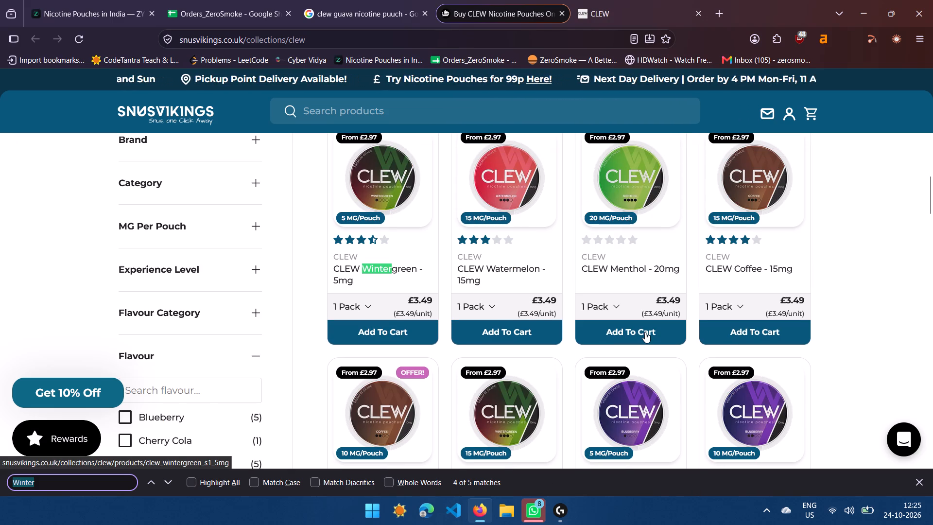
pyautogui.press('Return')
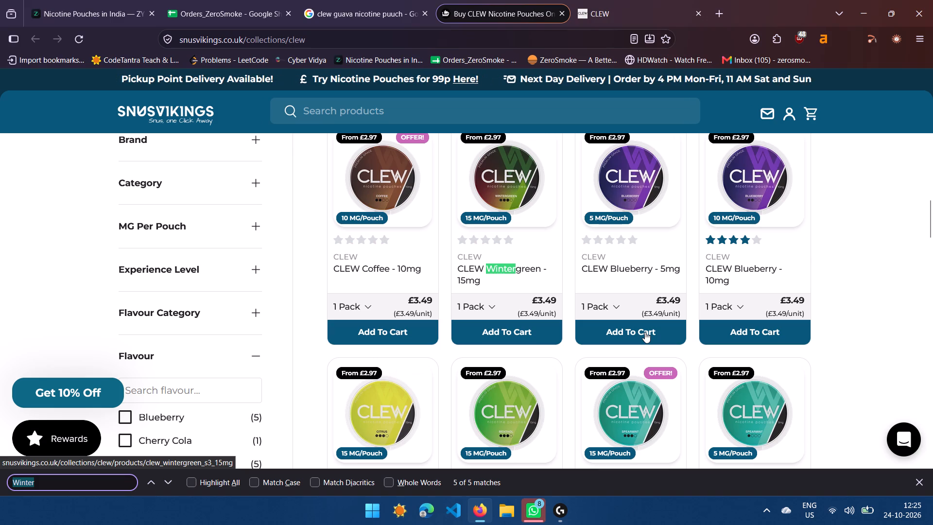
pyautogui.press('Return')
pyautogui.press('Return')
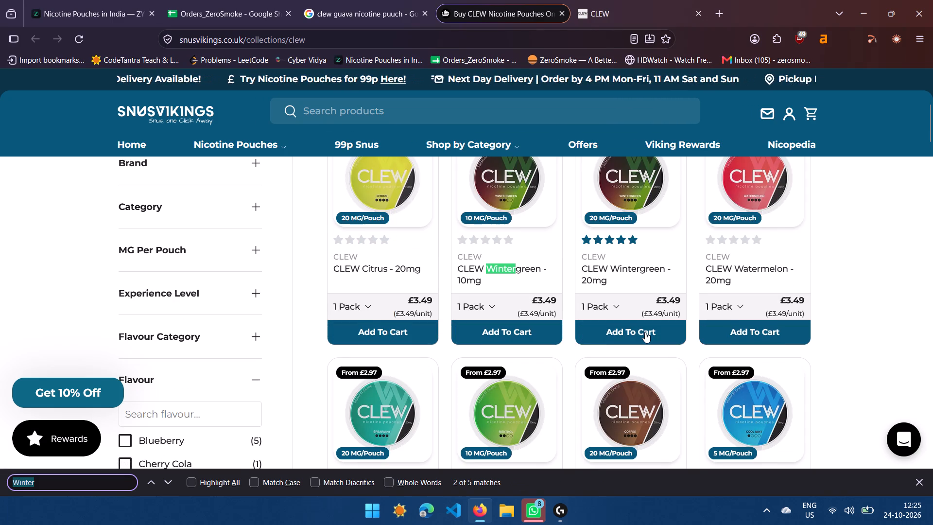
# Open the CLEW Wintergreen 10mg and 20mg product pages in separate tabs, keeping the collection page open.
pyautogui.scroll(1, 645, 332)
pyautogui.keyDown('ctrl'); pyautogui.click(526, 211); pyautogui.keyUp('ctrl')
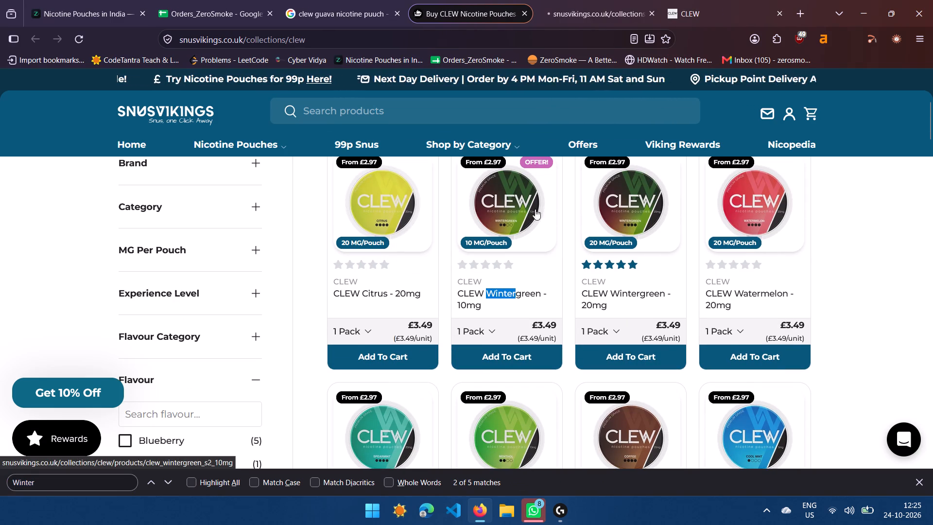
pyautogui.hotkey('ctrl', 'Tab')
pyautogui.hotkey('ctrl', 'shift', 'Tab')
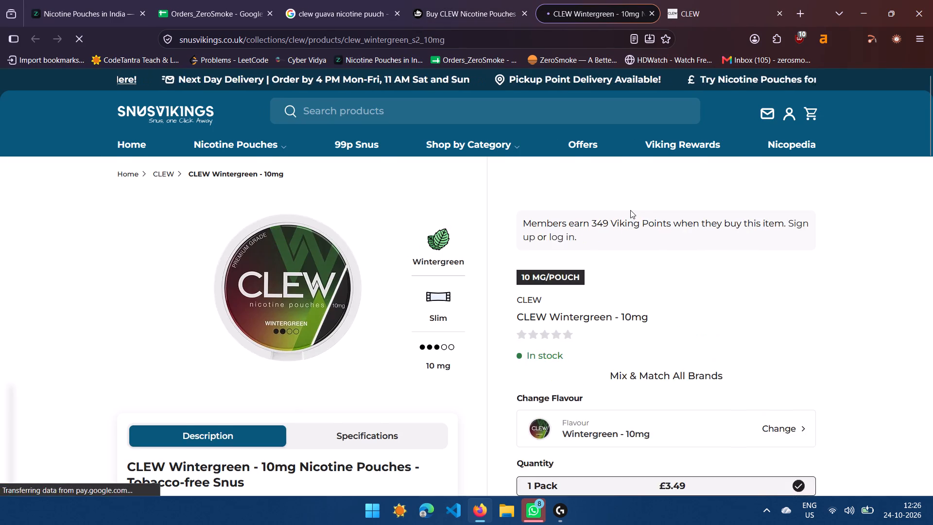
pyautogui.keyDown('ctrl'); pyautogui.click(630, 210); pyautogui.keyUp('ctrl')
pyautogui.hotkey('ctrl', 'Tab')
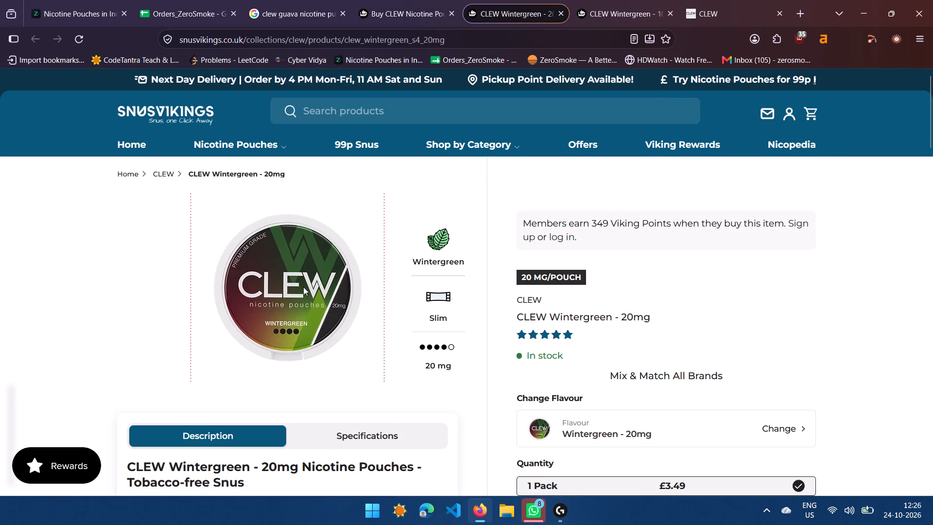
pyautogui.hotkey('ctrl', 'shift', 'Tab')
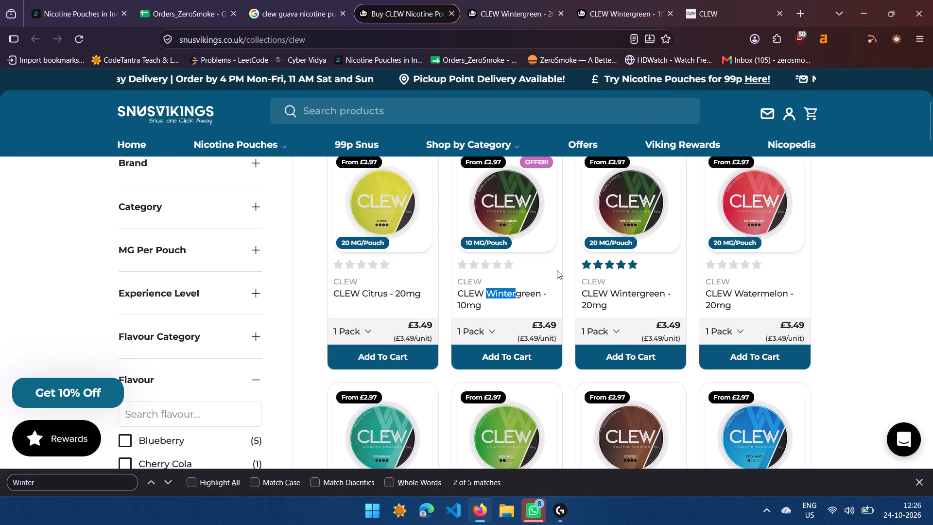
# Open the CLEW Wintergreen 5mg and 15mg product pages from the collection in separate tabs.
pyautogui.scroll(-8, 557, 270)
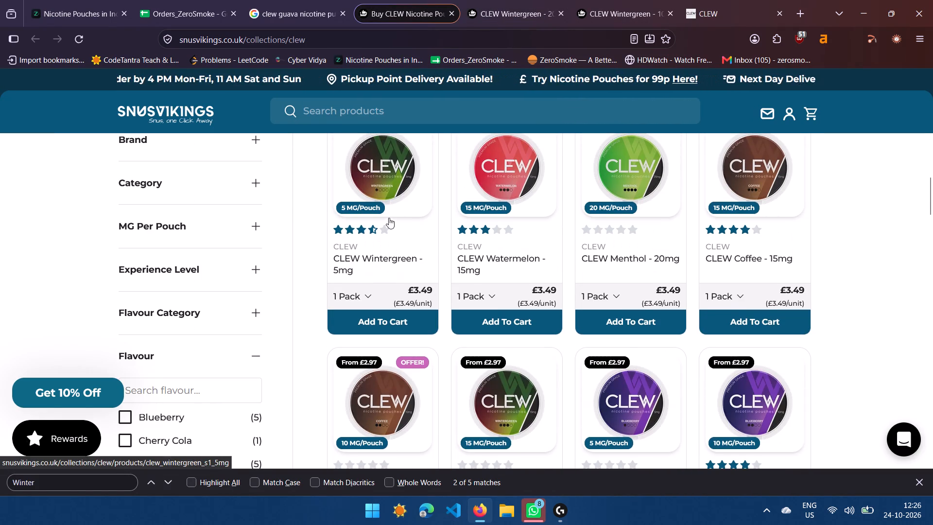
pyautogui.keyDown('ctrl'); pyautogui.click(382, 184); pyautogui.keyUp('ctrl')
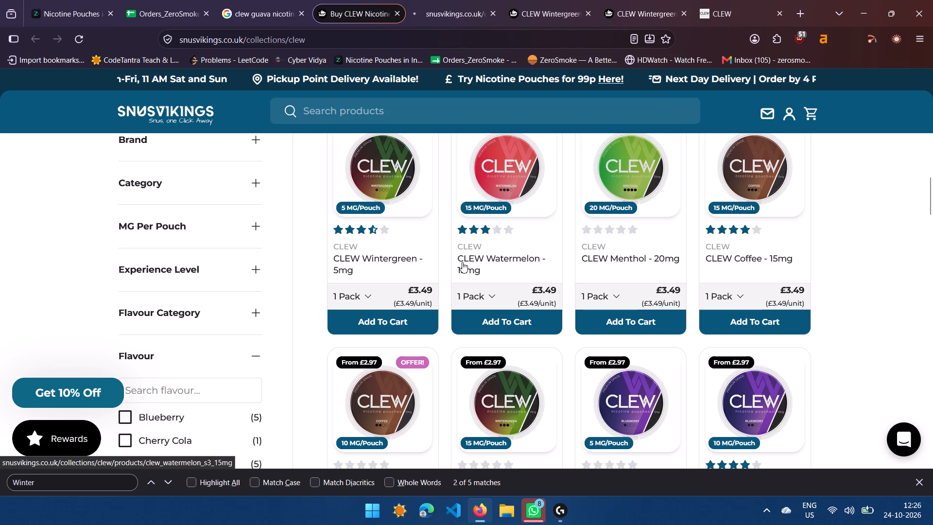
pyautogui.scroll(-2, 462, 262)
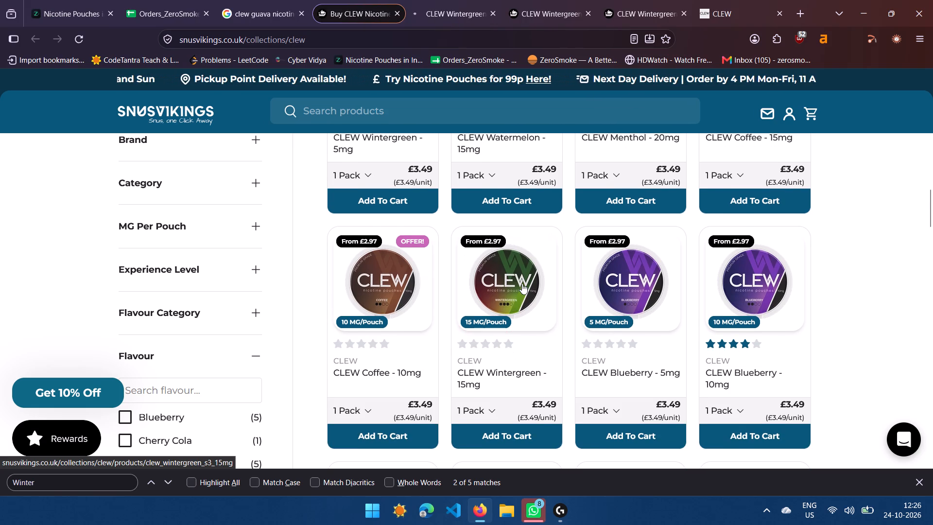
pyautogui.keyDown('ctrl'); pyautogui.click(522, 283); pyautogui.keyUp('ctrl')
# Save the CLEW Wintergreen 5mg product image as a WebP file in Downloads, keeping the suggested name.
pyautogui.click(399, 0)
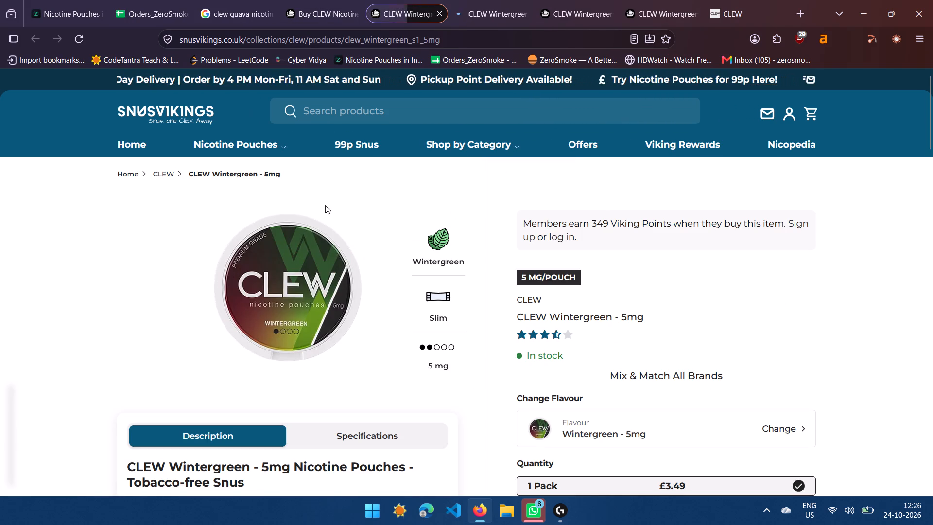
pyautogui.rightClick(287, 287)
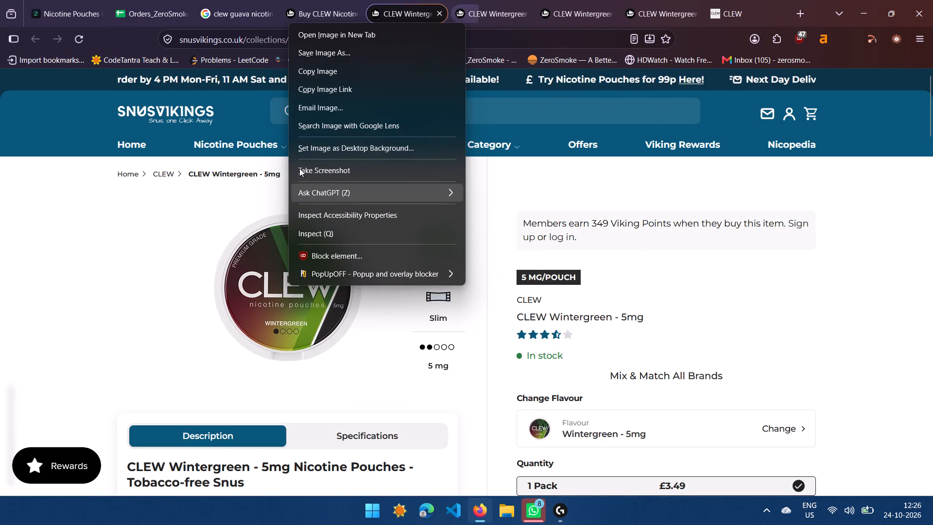
pyautogui.click(314, 51)
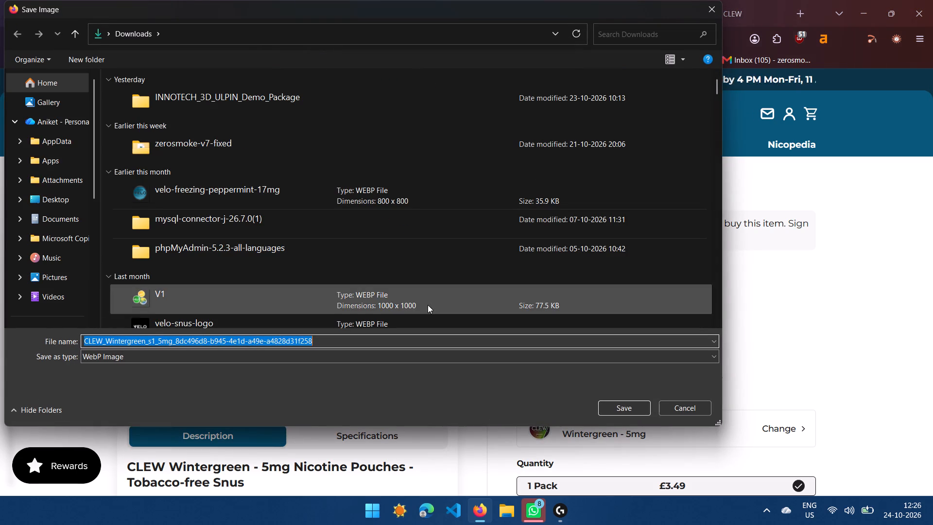
pyautogui.click(610, 410)
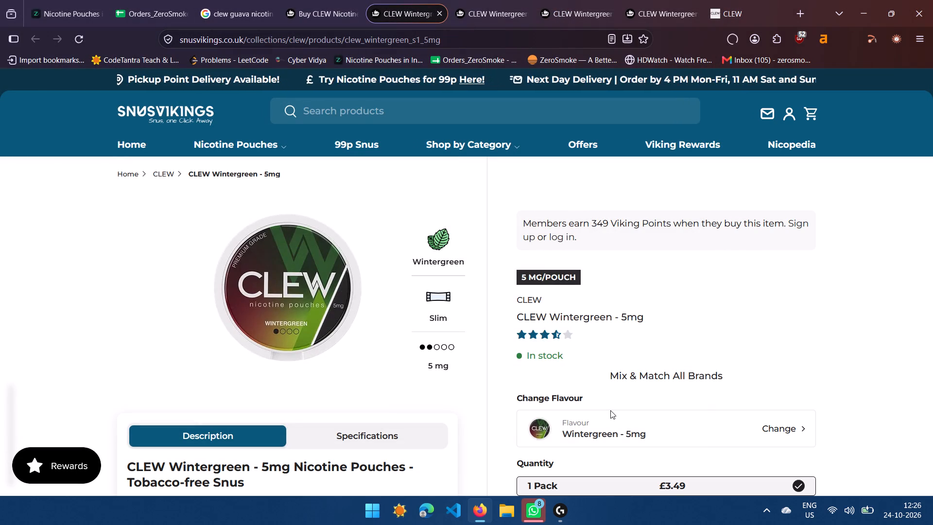
# Save the CLEW Wintergreen 15mg product image as a WebP file in Downloads, keeping the suggested name.
pyautogui.hotkey('ctrl', 'Tab')
pyautogui.rightClick(278, 298)
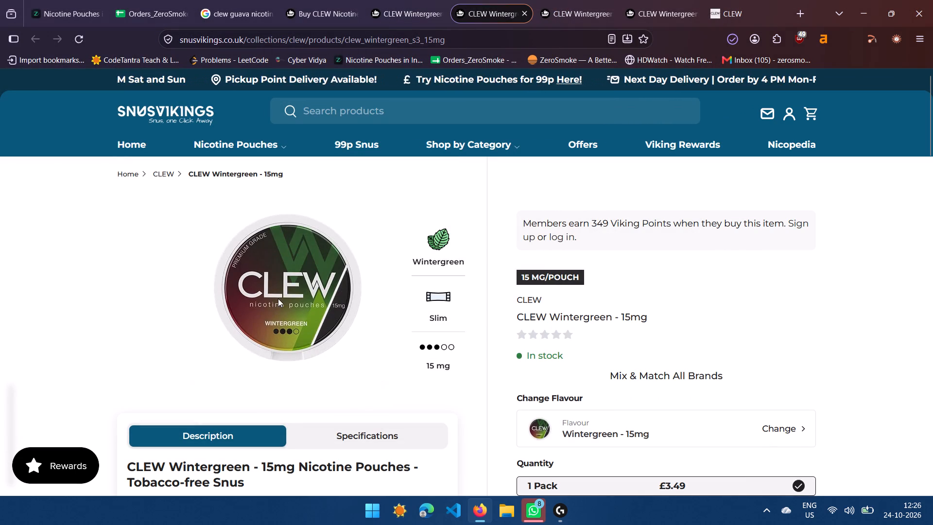
pyautogui.click(304, 63)
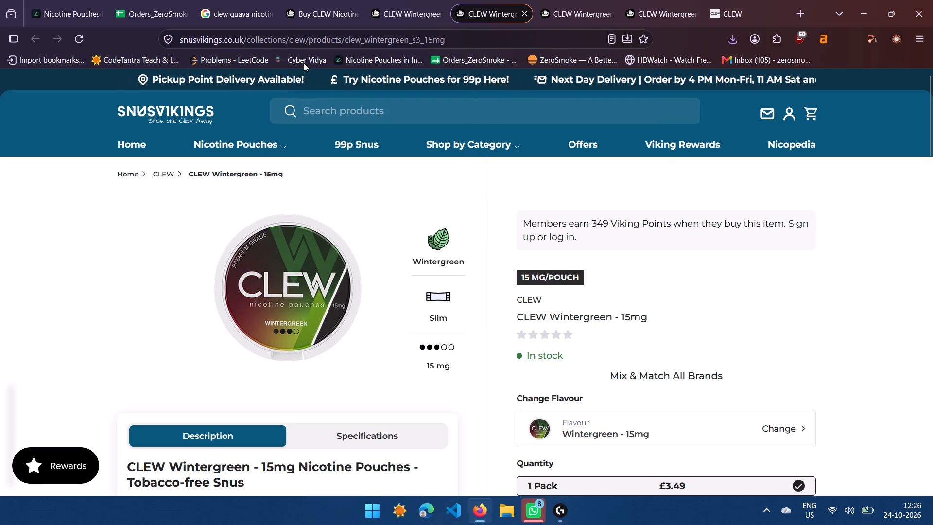
pyautogui.press('Return')
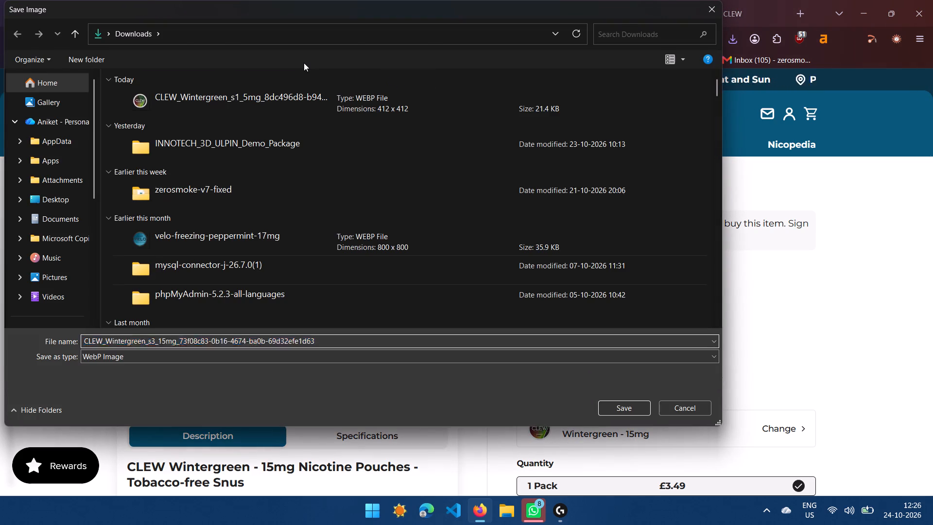
# Save the product image from the CLEW Wintergreen 20mg page, keeping the suggested file name.
pyautogui.hotkey('ctrl', 'Tab')
pyautogui.rightClick(291, 276)
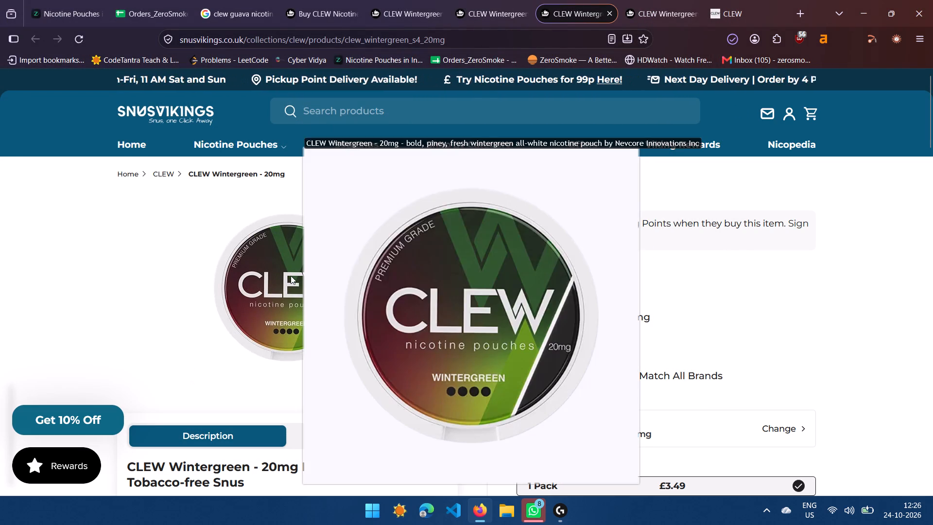
pyautogui.click(312, 40)
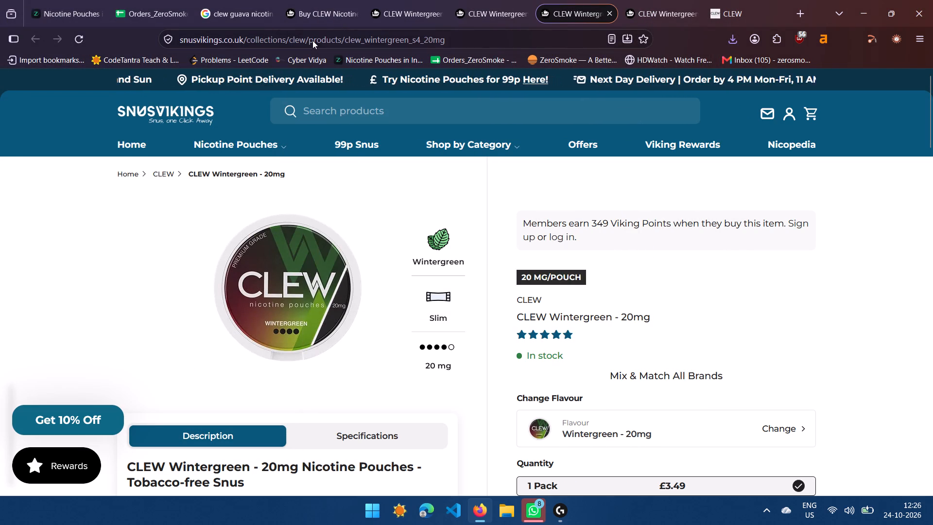
pyautogui.press('Return')
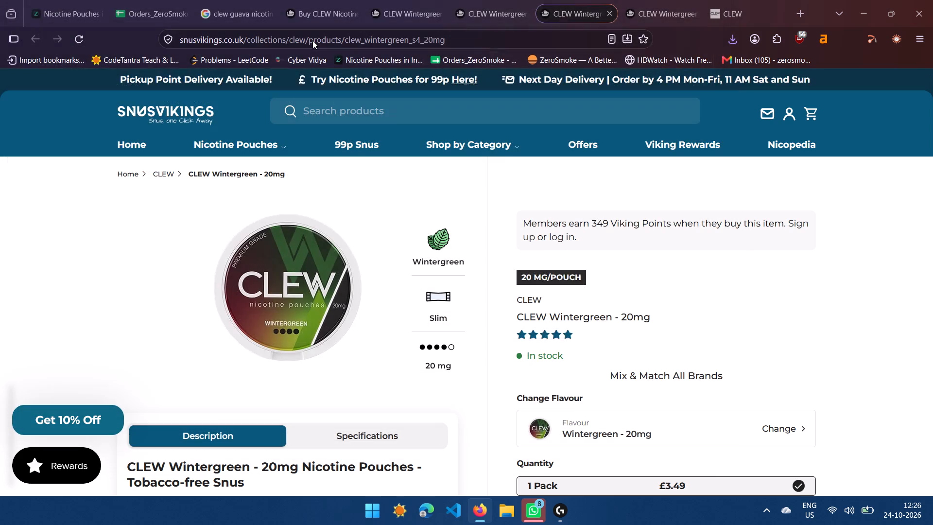
# Save the product image from the CLEW Wintergreen 10mg page, keeping the suggested file name.
pyautogui.hotkey('ctrl', 'Tab')
pyautogui.rightClick(293, 262)
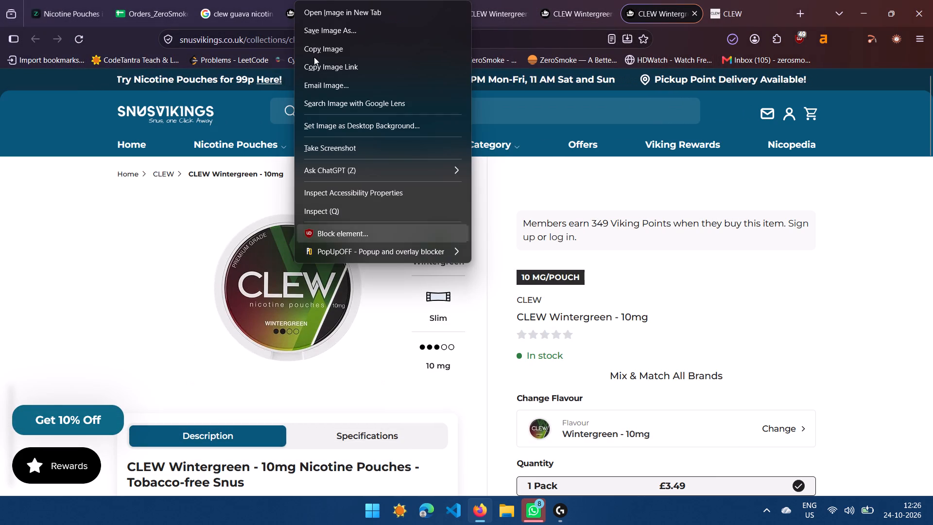
pyautogui.click(321, 36)
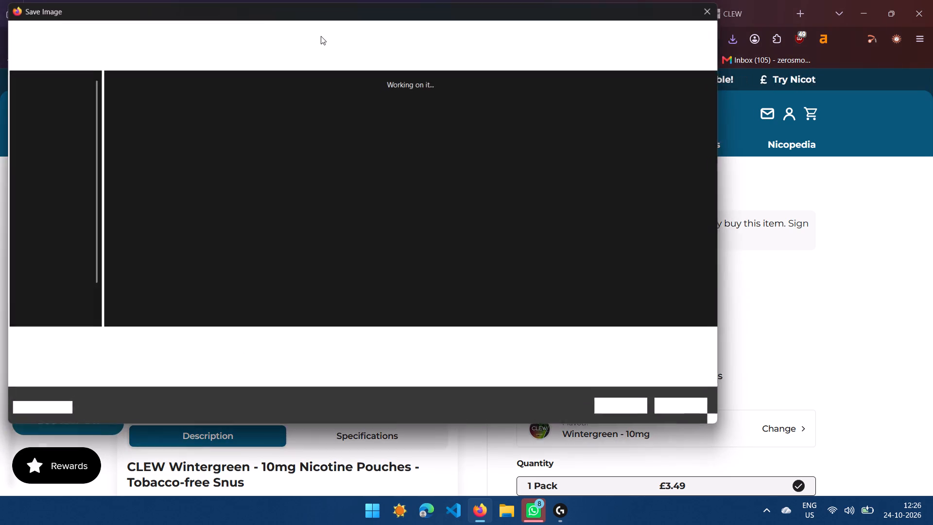
pyautogui.press('Return')
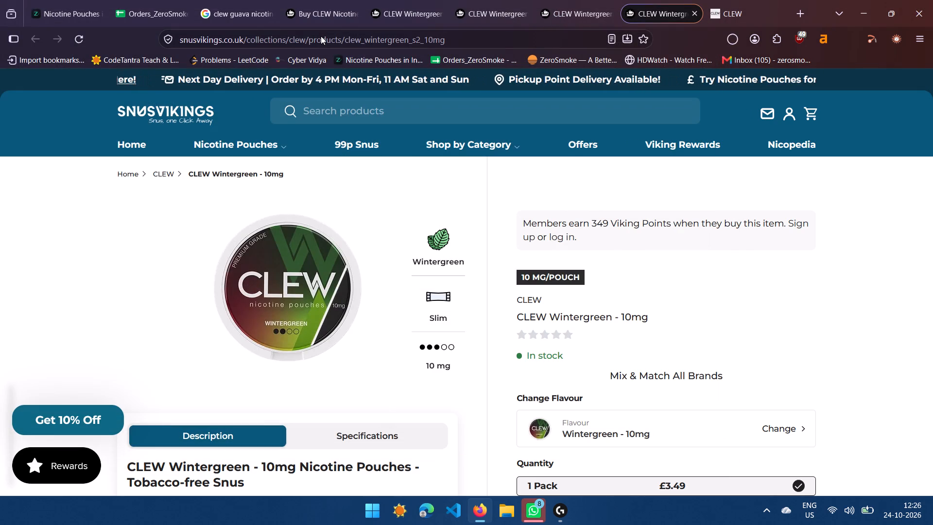
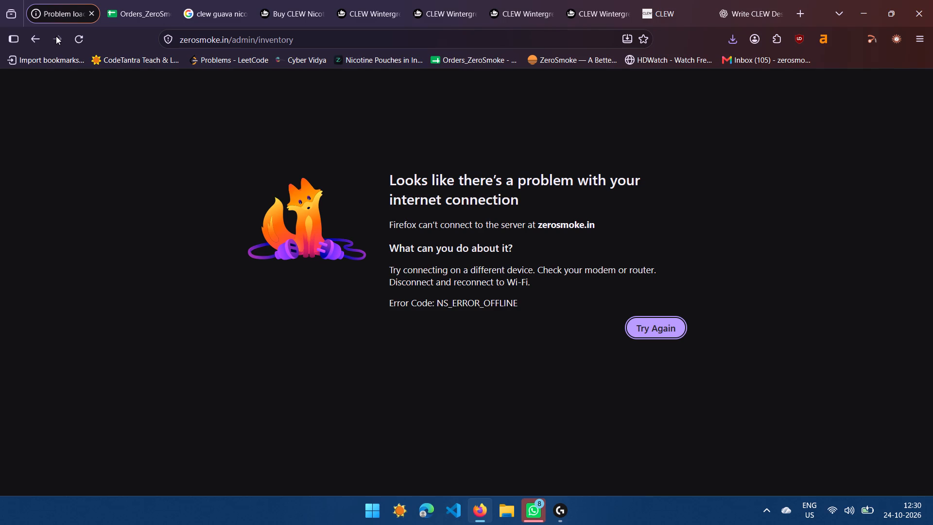
# Check the computer's Wi-Fi connection and reload the ZeroSmoke admin inventory page to get the product list back.
pyautogui.hotkey('ctrl', 'r')
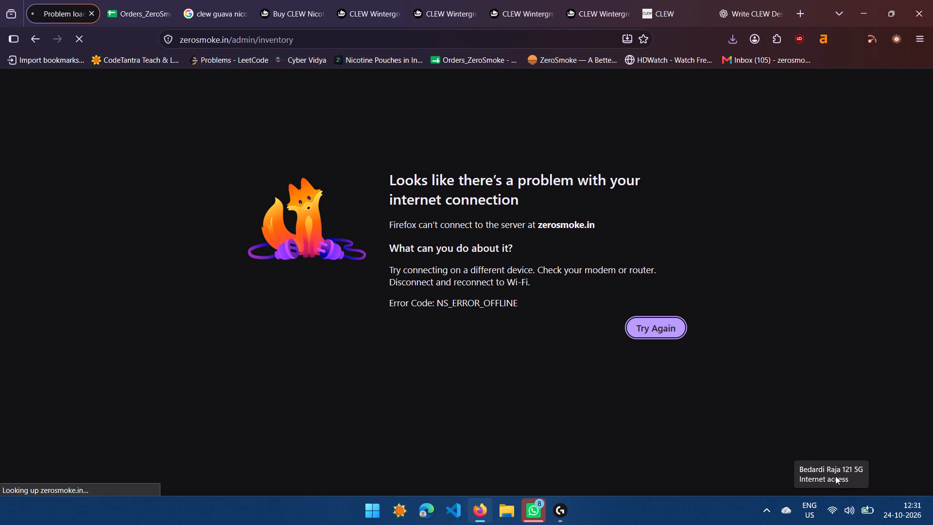
pyautogui.click(849, 288)
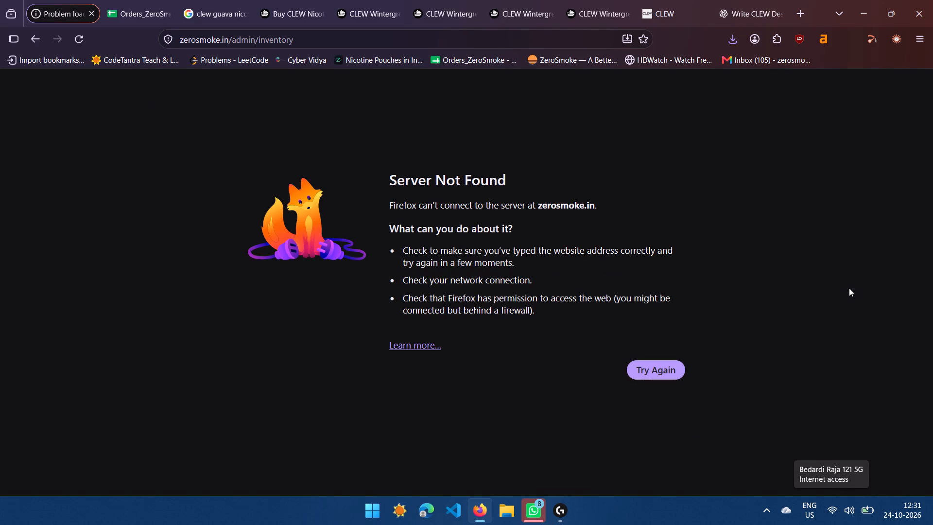
pyautogui.click(830, 508)
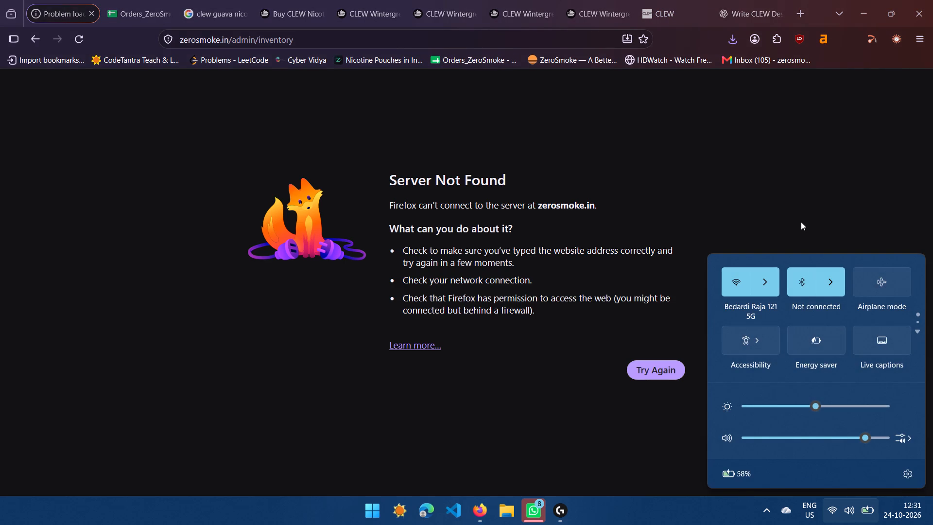
pyautogui.click(801, 222)
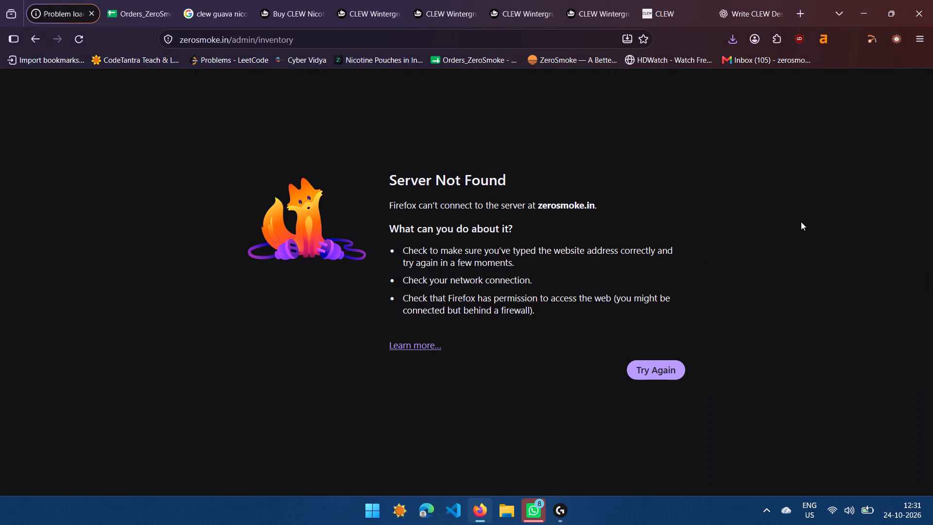
pyautogui.hotkey('ctrl', 'r')
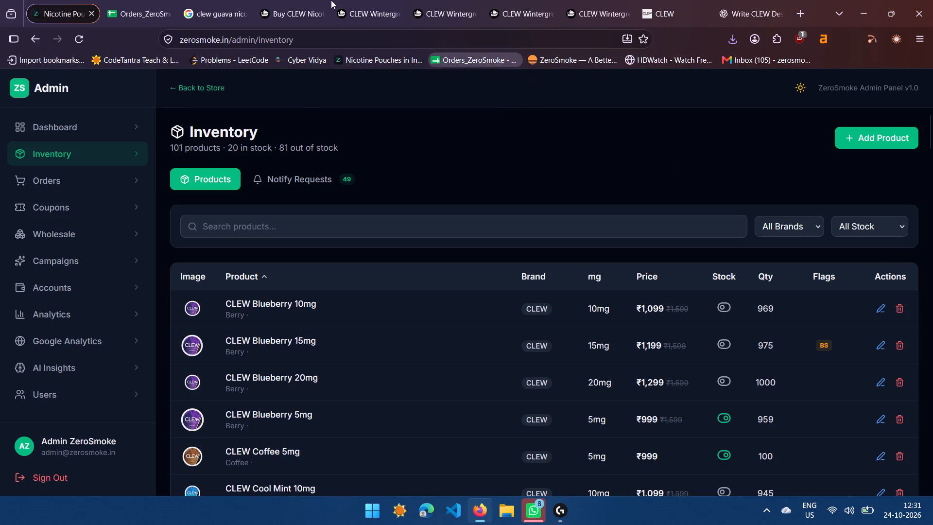
# Open the orders list and expand the first pending order to review its items, shipping details and price summary.
pyautogui.click(80, 174)
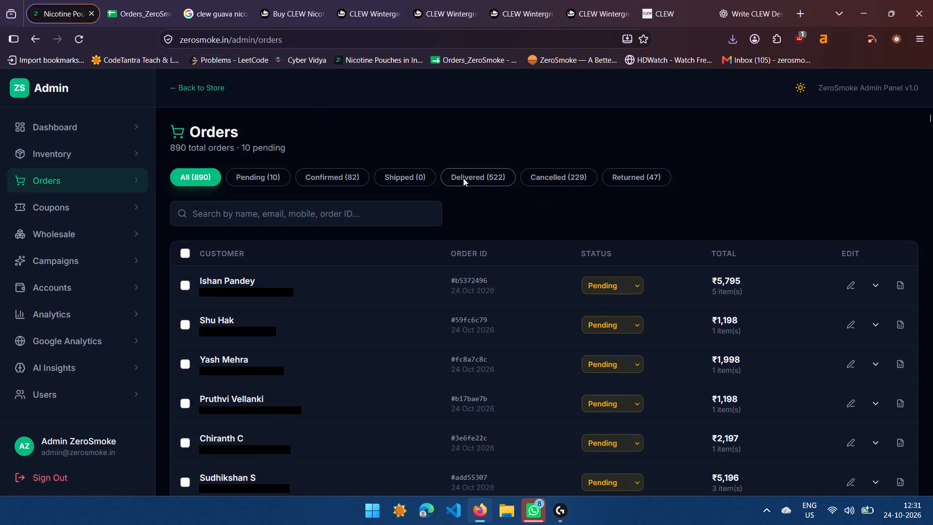
pyautogui.click(357, 287)
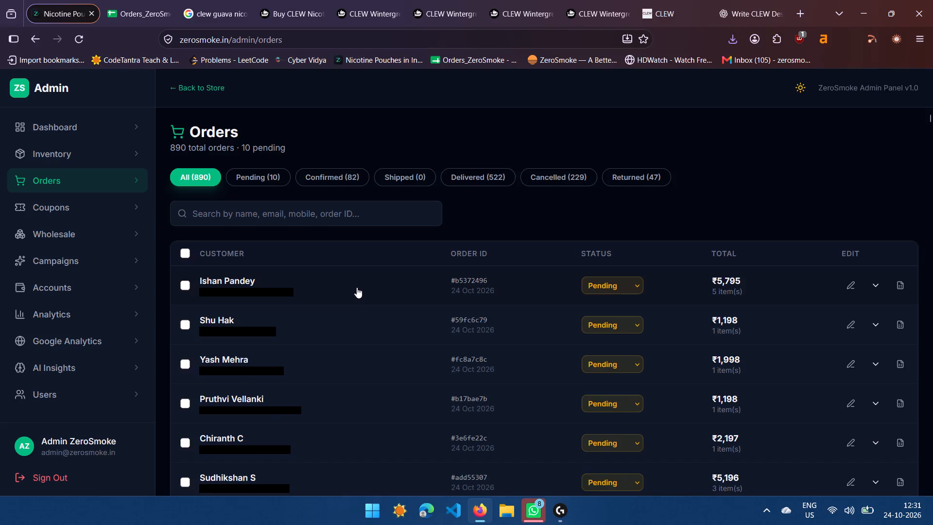
pyautogui.scroll(-1, 357, 287)
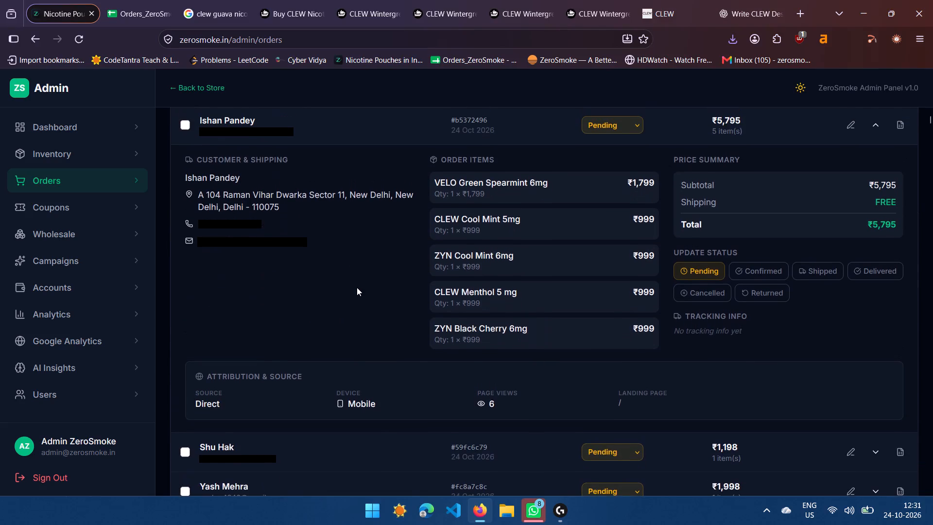
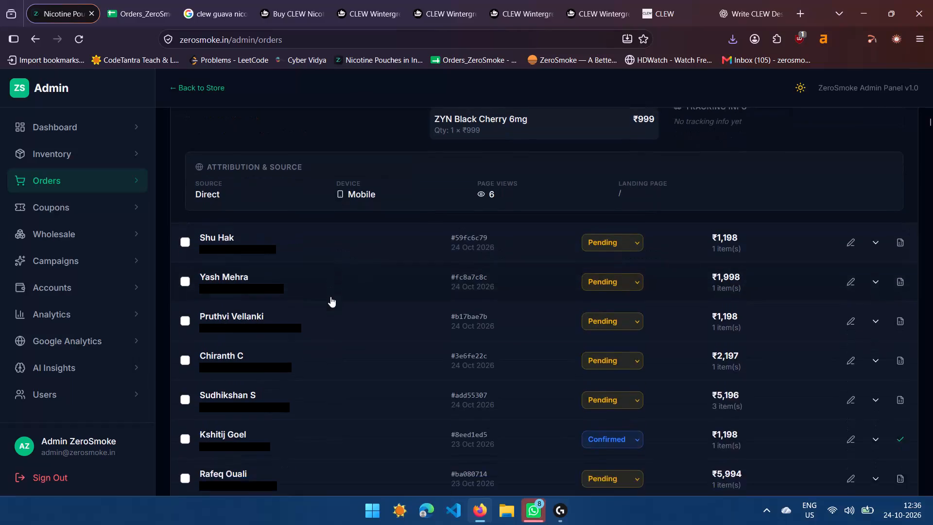
pyautogui.scroll(-3, 330, 297)
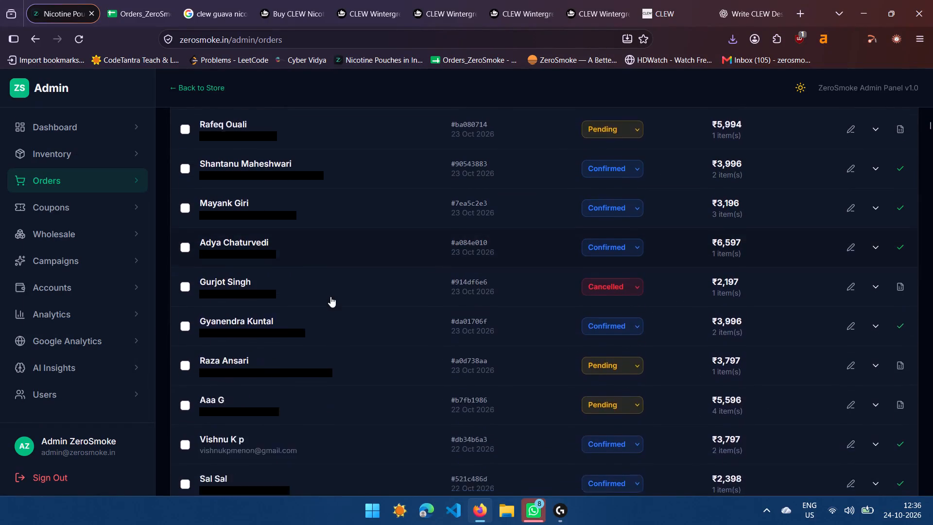
pyautogui.scroll(-1, 330, 297)
pyautogui.click(875, 370)
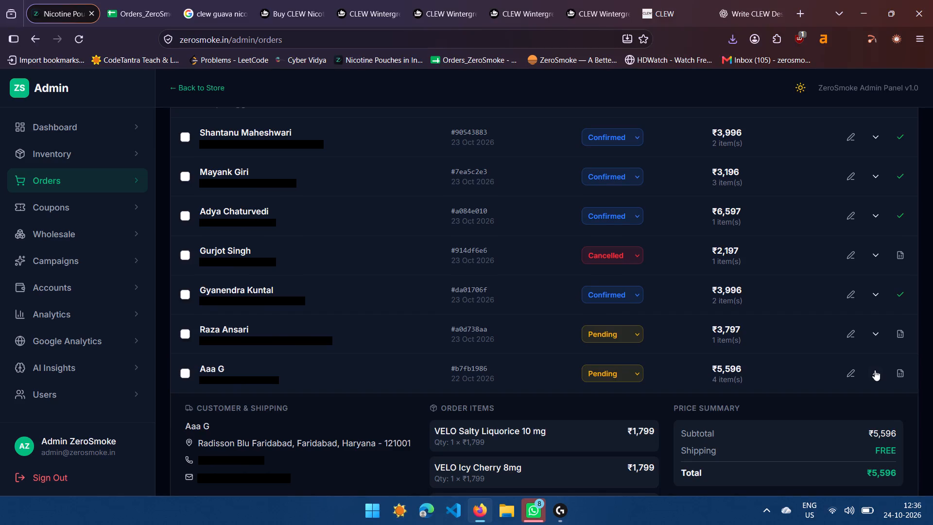
pyautogui.scroll(-1, 867, 346)
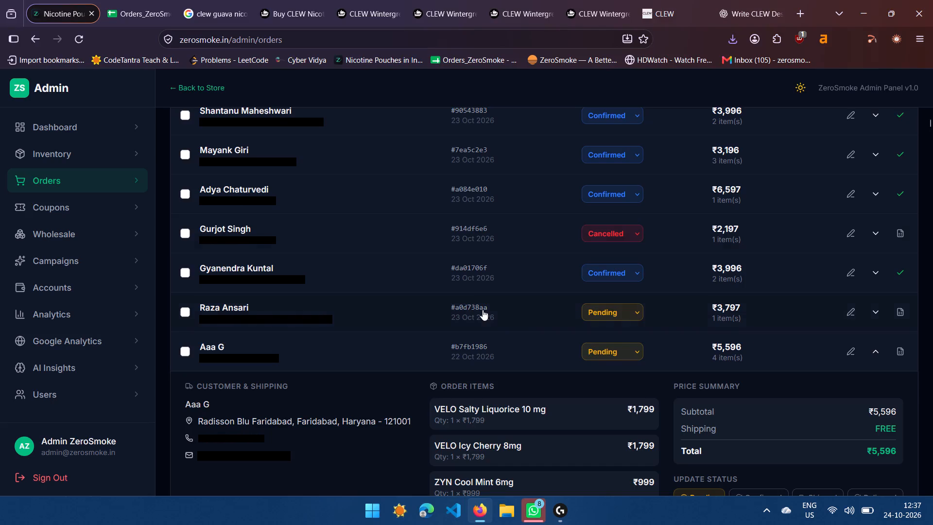
pyautogui.scroll(8, 483, 310)
pyautogui.click(239, 284)
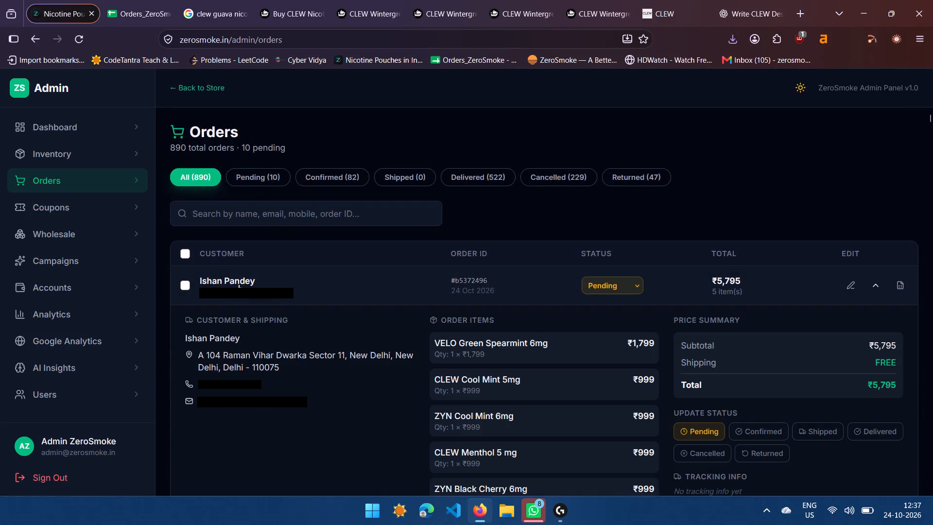
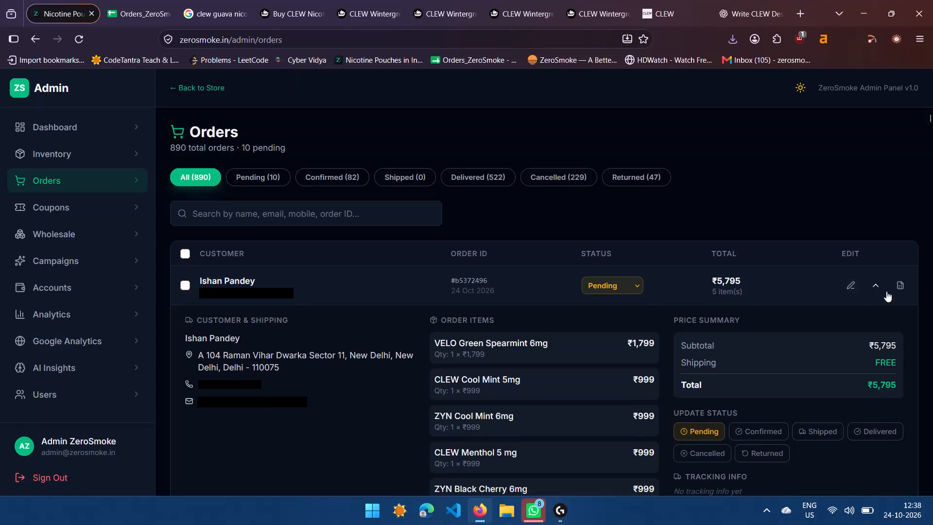
pyautogui.click(899, 289)
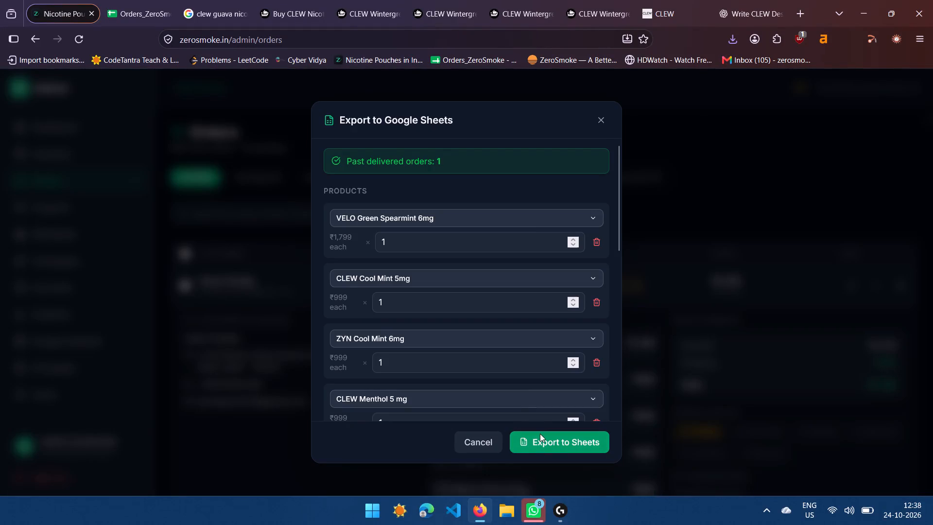
pyautogui.click(545, 441)
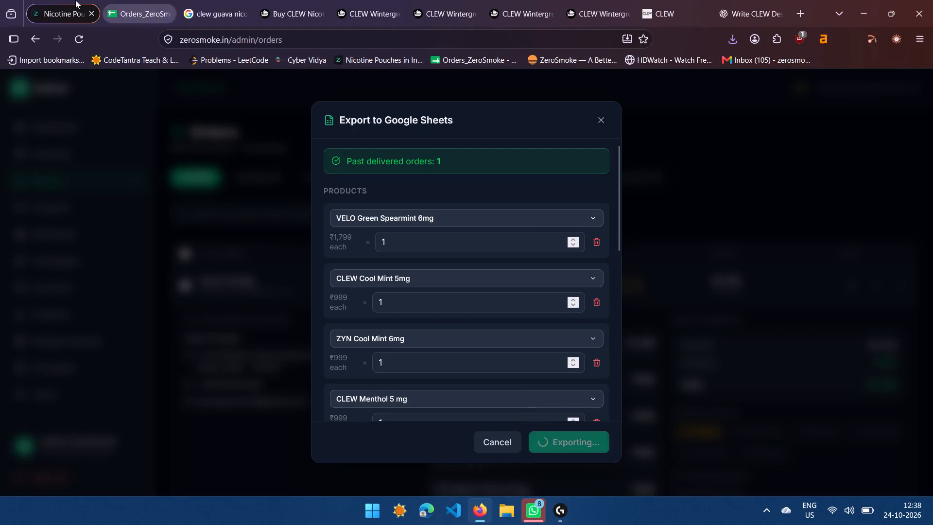
# In the Orders_ZeroSmoke sheet, set order 909's mode of payment to Porter and try to tick its Inv manage checkbox.
pyautogui.click(129, 0)
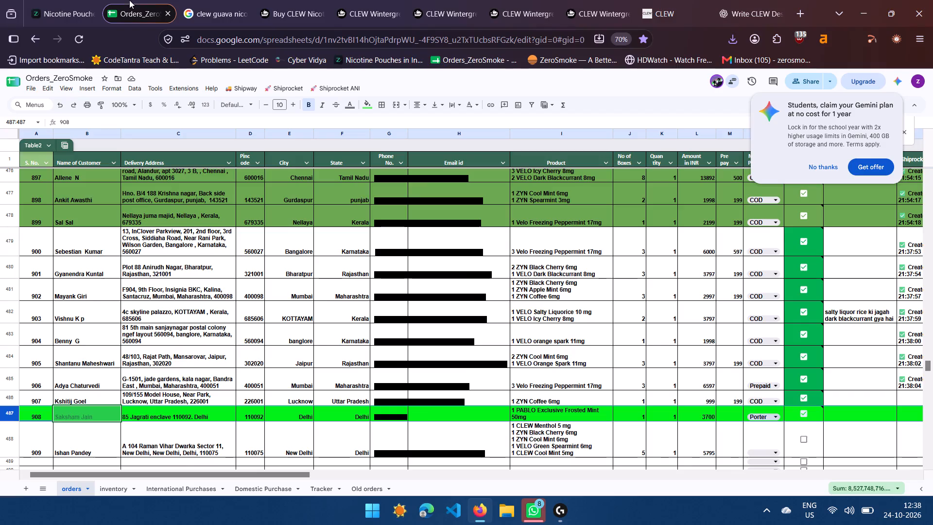
pyautogui.scroll(-1, 317, 375)
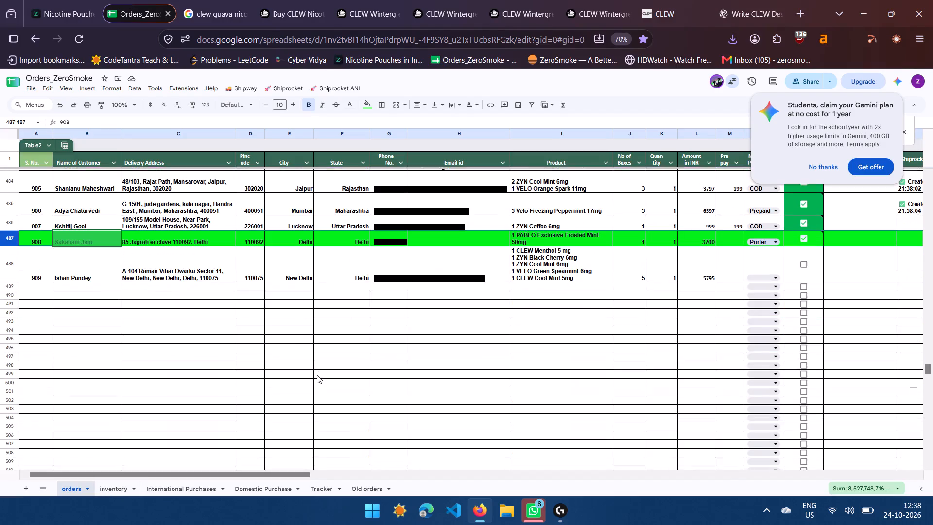
pyautogui.scroll(-1, 317, 375)
pyautogui.hscroll(-2, 317, 375)
pyautogui.click(592, 297)
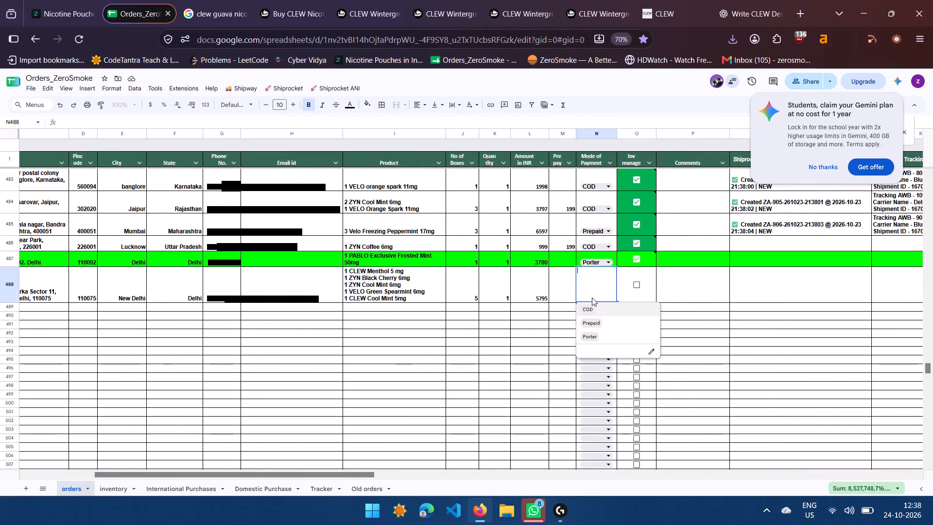
pyautogui.click(593, 338)
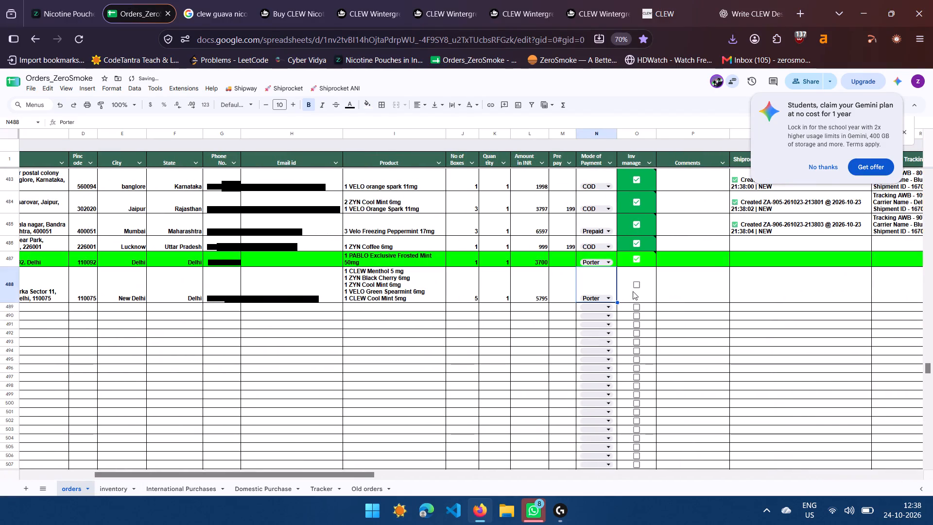
pyautogui.click(636, 286)
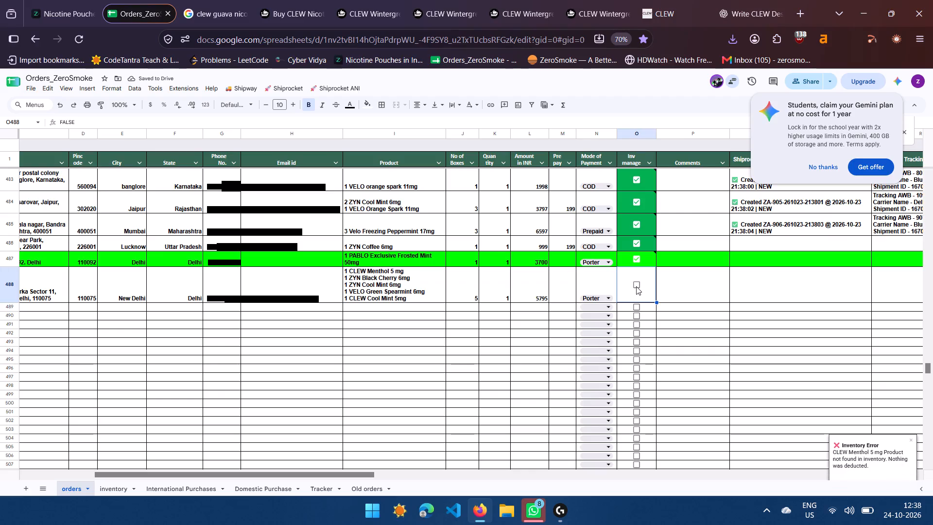
# Fill the entire row of order 909 with bright green, matching the Porter order above it.
pyautogui.hscroll(2, 198, 339)
pyautogui.click(0, 281)
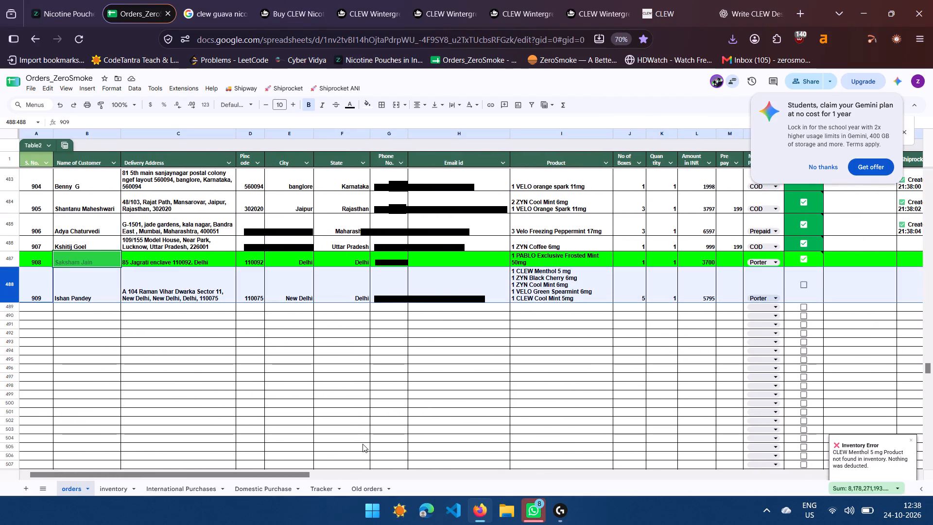
pyautogui.click(363, 107)
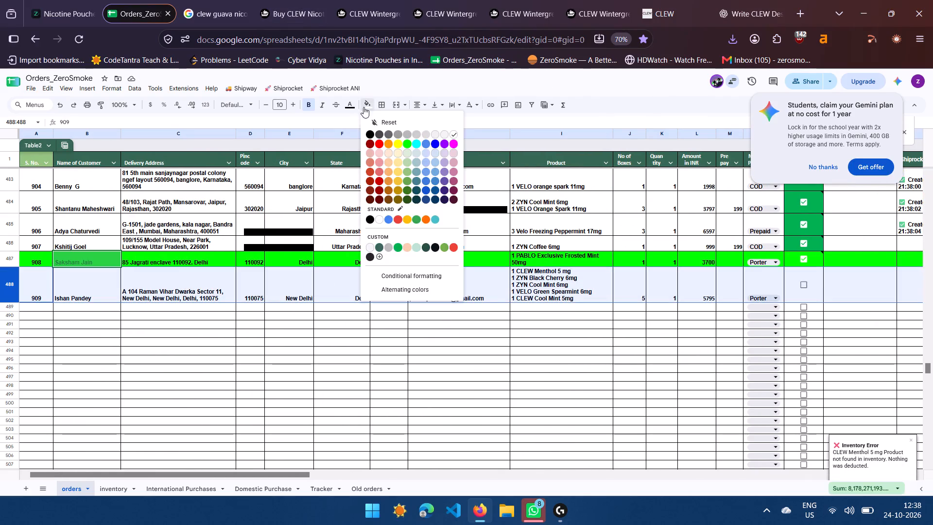
pyautogui.click(405, 145)
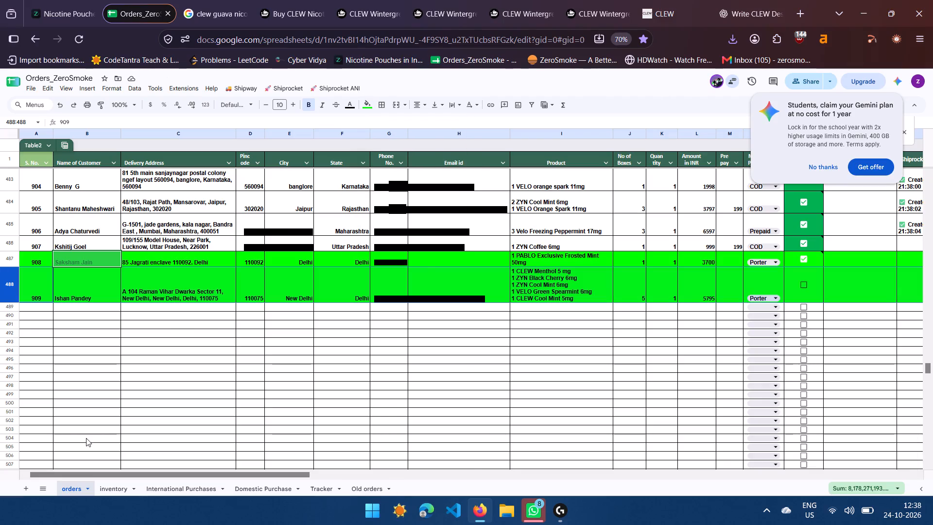
# Return to the ZeroSmoke admin orders list and expand the pending order #b7fb1986 from 22 Oct to examine its details.
pyautogui.click(76, 0)
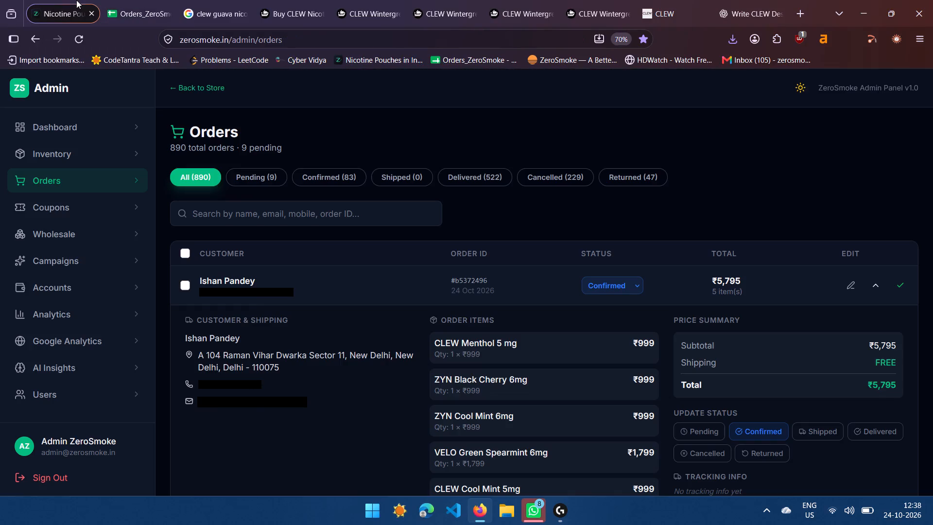
pyautogui.click(255, 223)
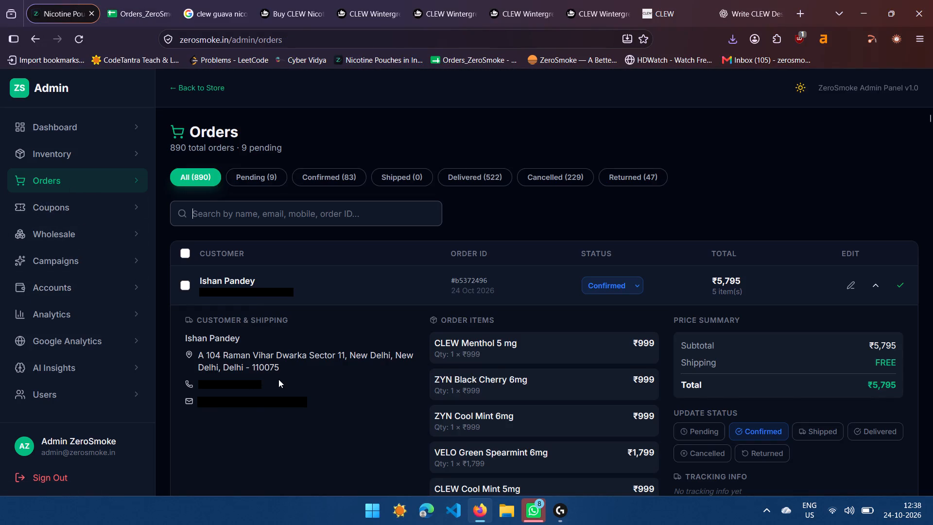
pyautogui.scroll(-9, 278, 379)
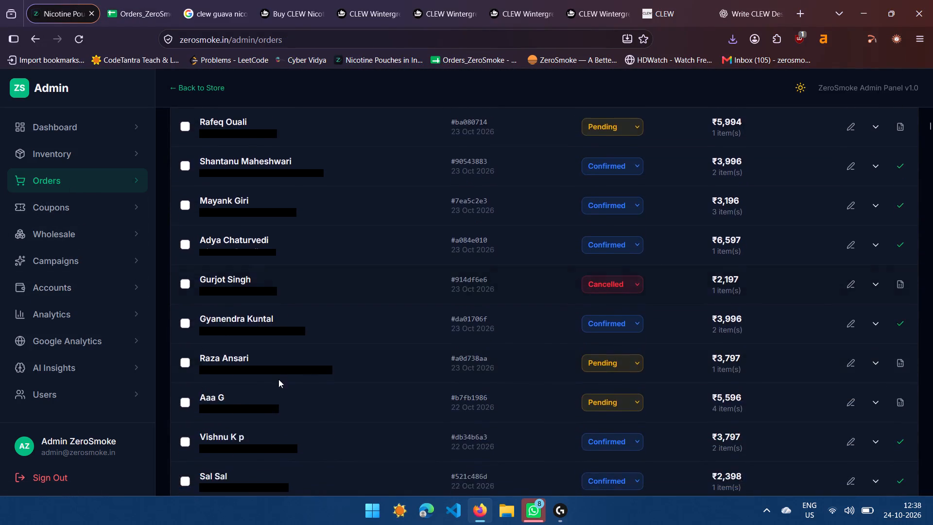
pyautogui.scroll(-1, 278, 379)
pyautogui.click(254, 354)
pyautogui.scroll(-1, 254, 354)
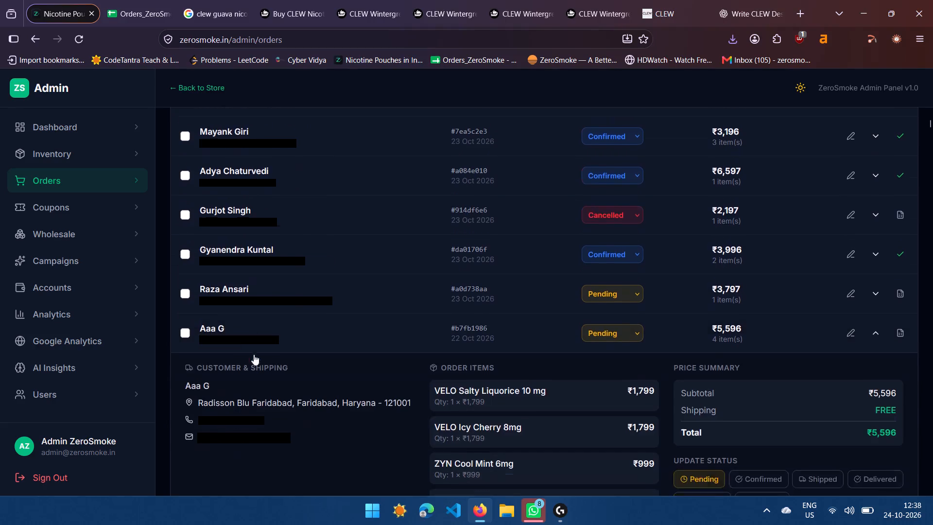
pyautogui.scroll(-1, 254, 354)
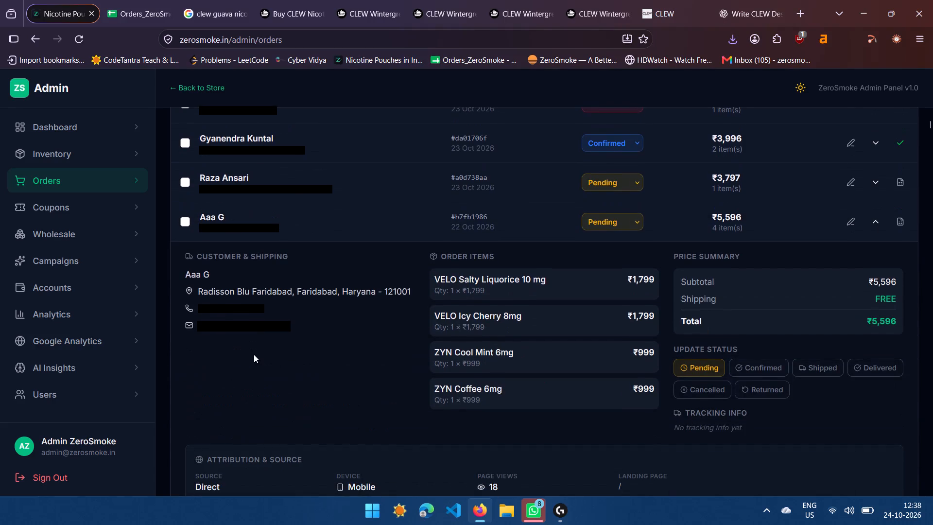